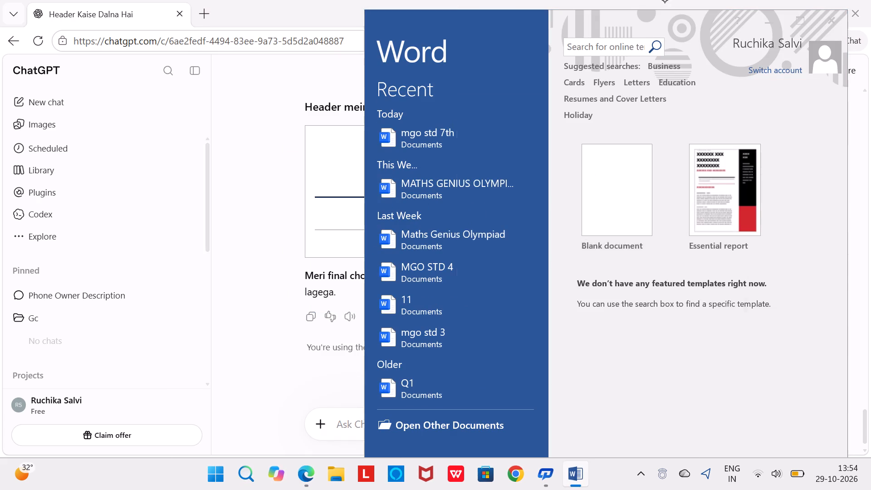
left_click(760, 84)
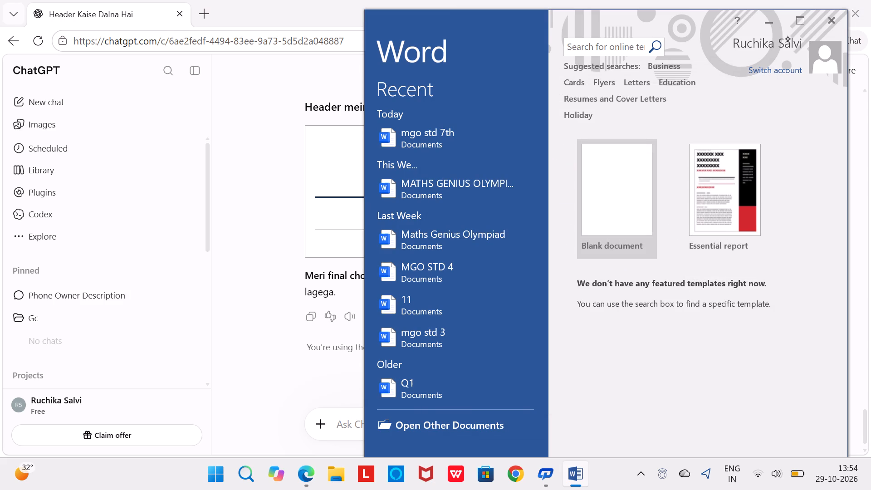
left_click(799, 27)
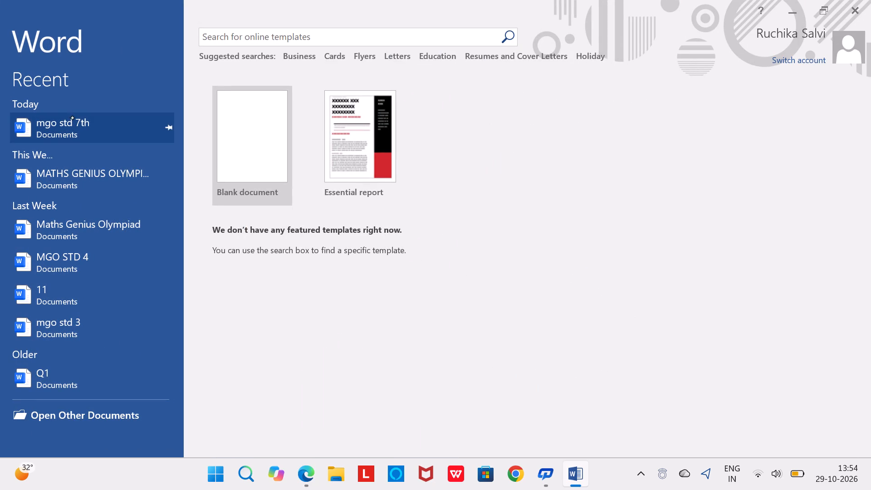
left_click_drag(45, 353, 57, 364)
left_click_drag(57, 364, 63, 274)
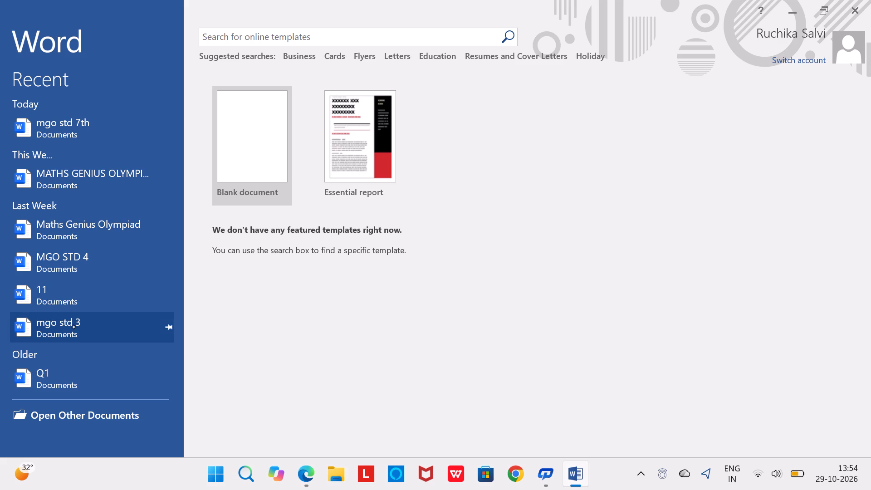
left_click(44, 377)
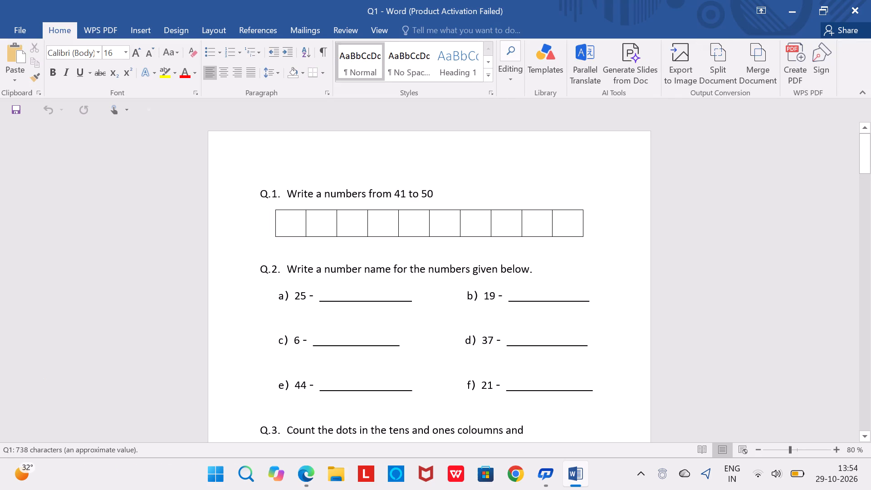
key("Escape")
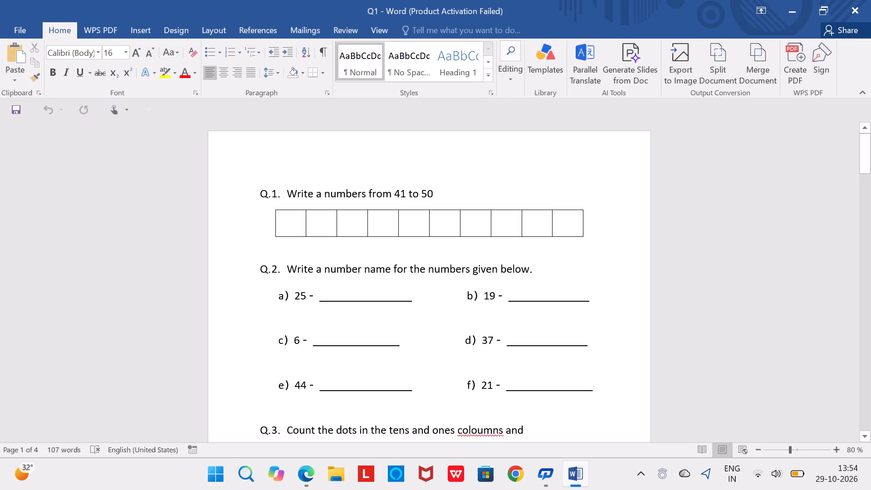
Review the recent documents 11, Maths Genius Olympiad and MATHS GENIUS OLYMPIAD STD one after another, and look through the older recent files.
left_click(11, 26)
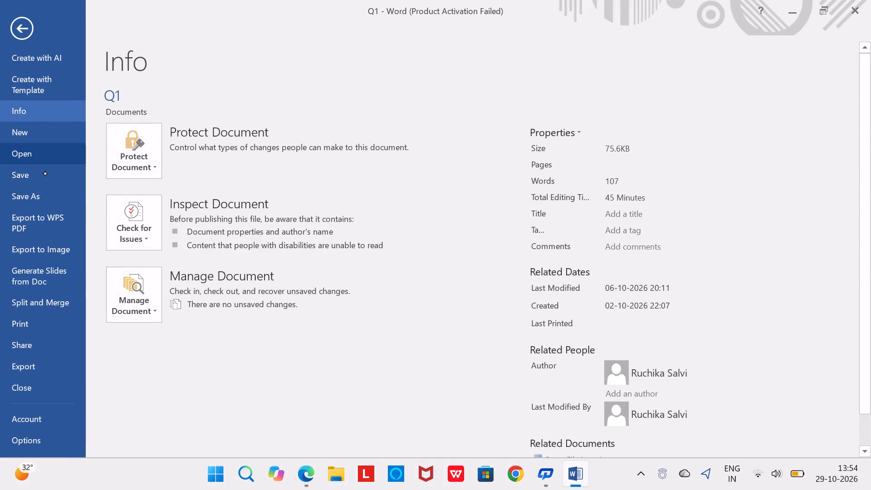
left_click(40, 152)
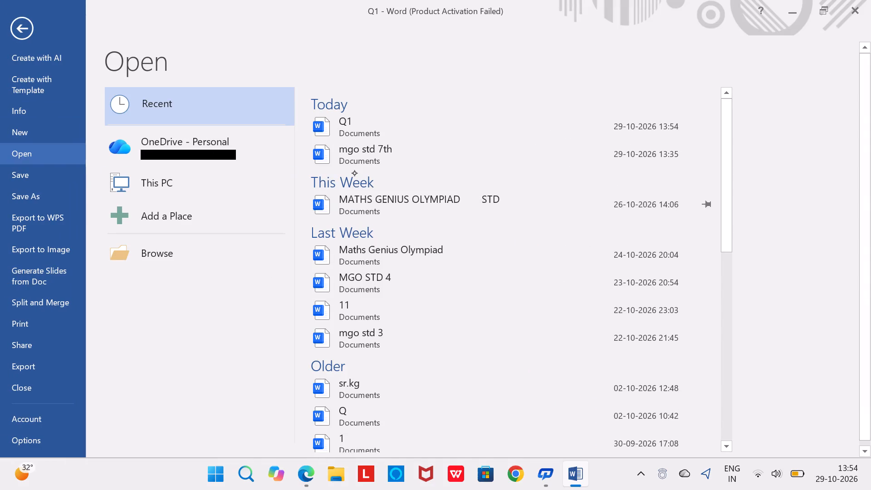
left_click(373, 313)
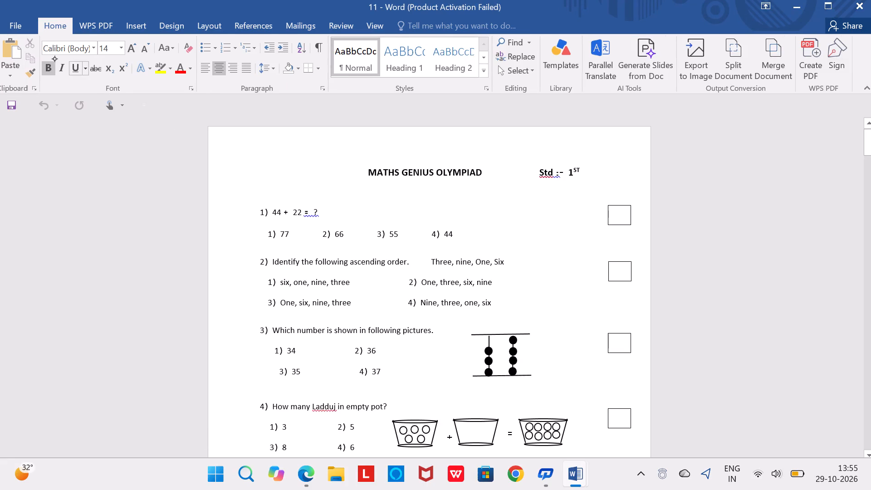
left_click(29, 30)
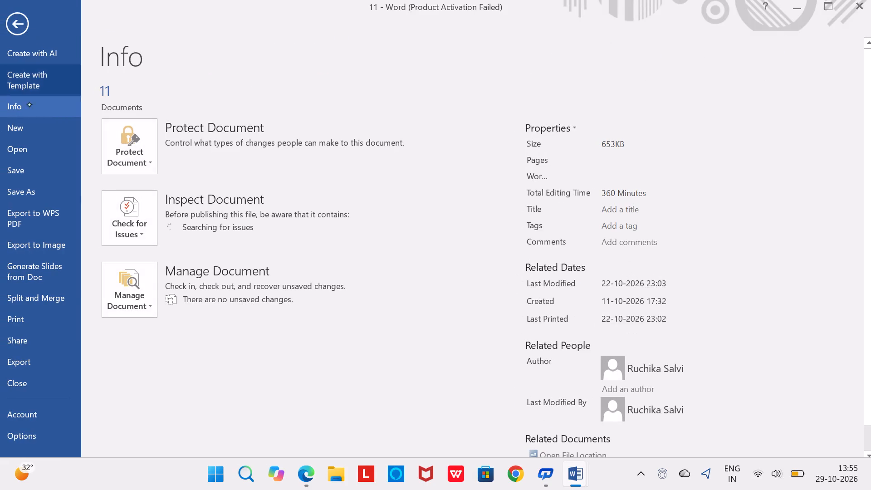
left_click(32, 149)
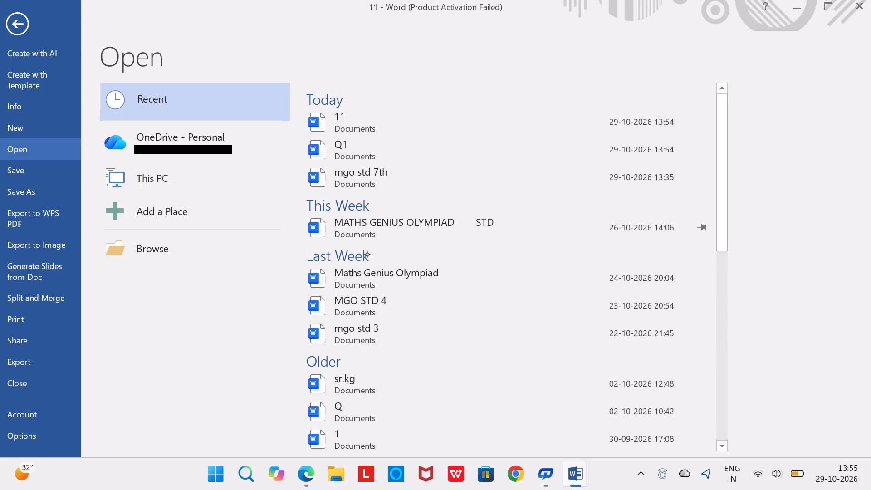
left_click(363, 270)
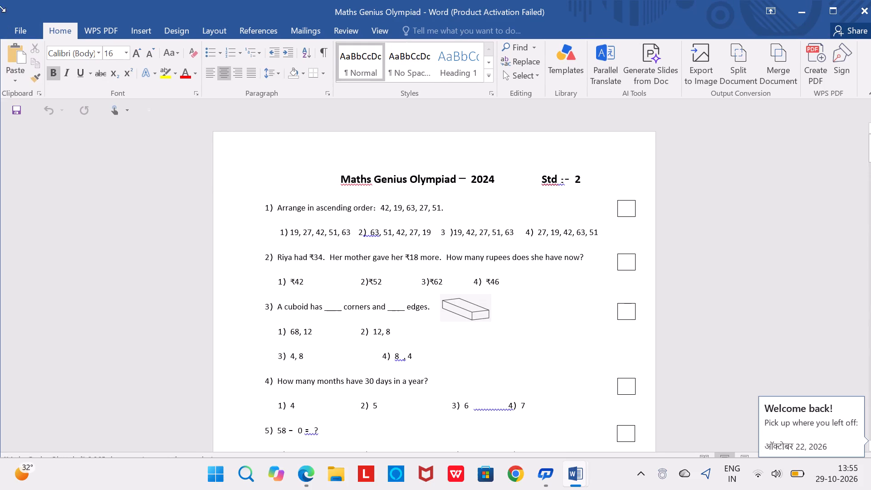
left_click(26, 29)
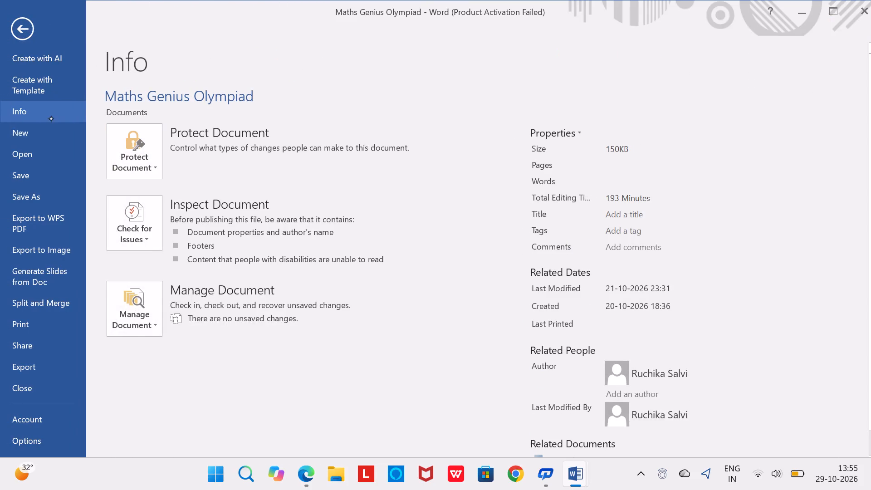
left_click(61, 160)
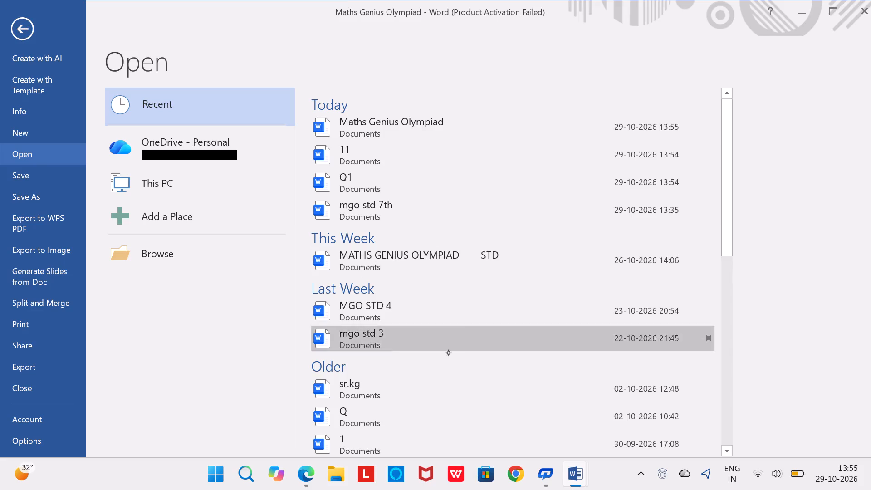
left_click(411, 265)
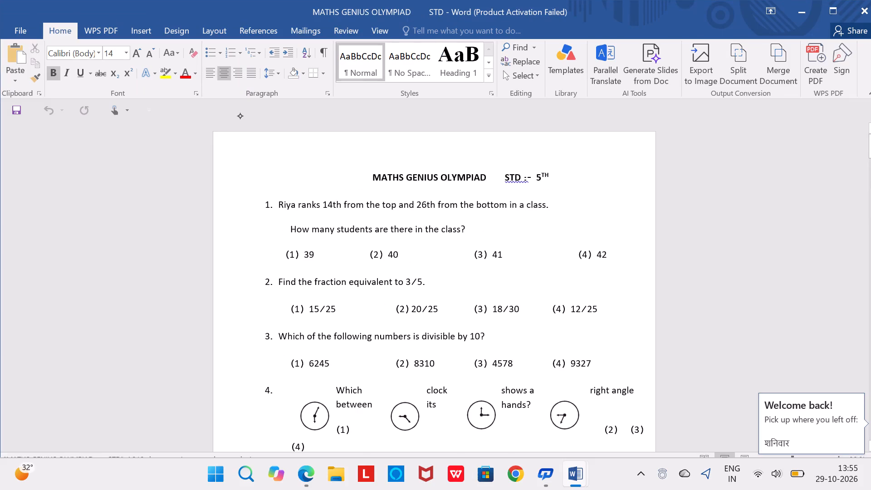
left_click(13, 36)
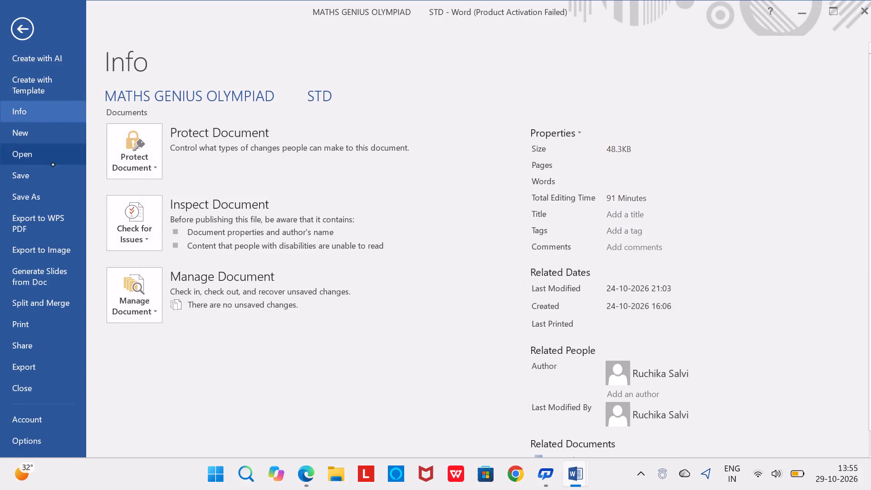
left_click(39, 150)
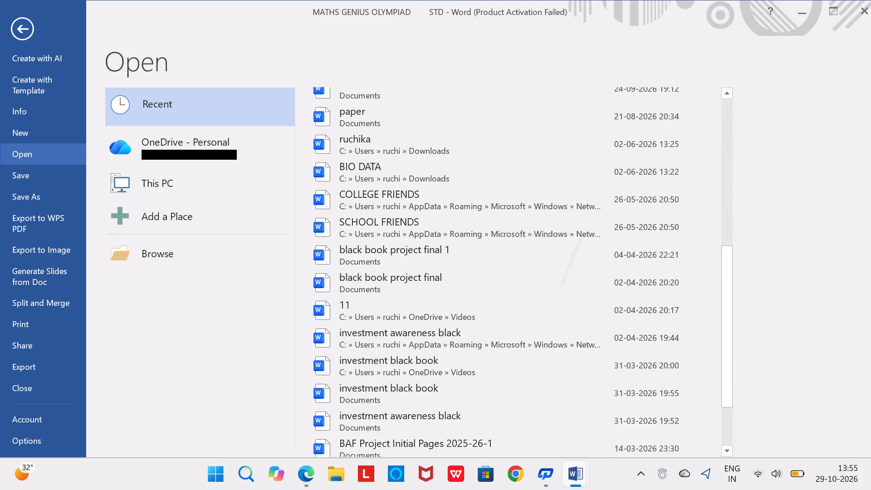
Close all the open Word documents and the browser window.
left_click(864, 15)
left_click(865, 9)
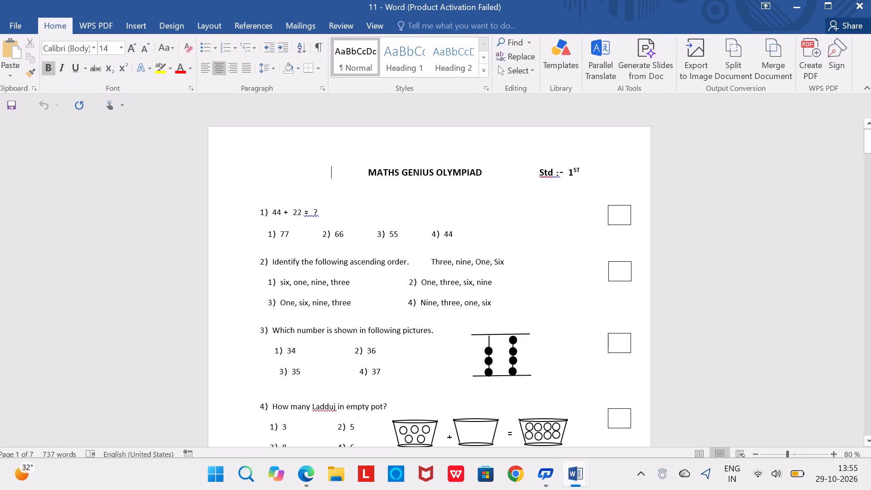
left_click(852, 9)
left_click(866, 10)
left_click(866, 18)
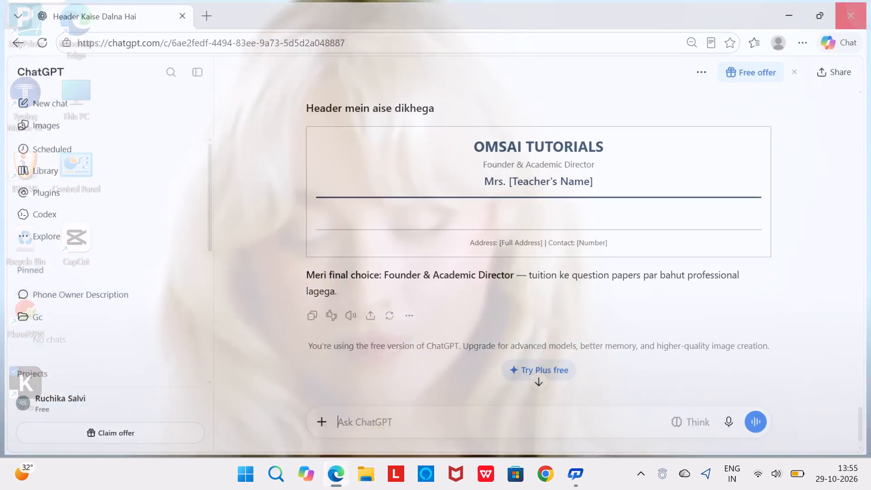
left_click(866, 11)
left_click(870, 9)
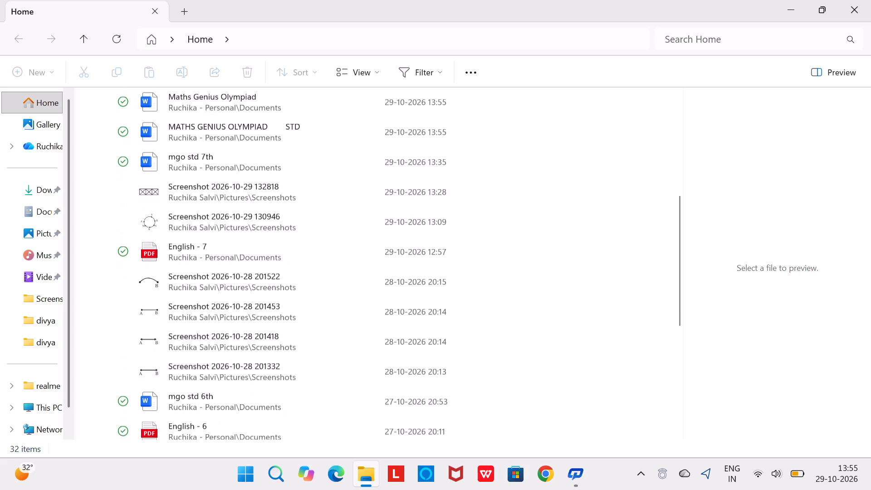
In File Explorer, open mgo std 6th from the Documents folder to view it, and close it and the folder window.
left_click(41, 198)
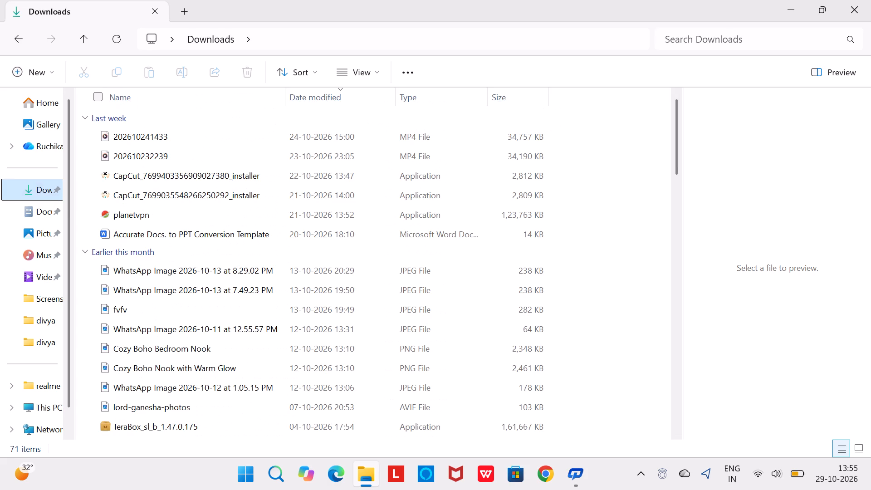
left_click(39, 203)
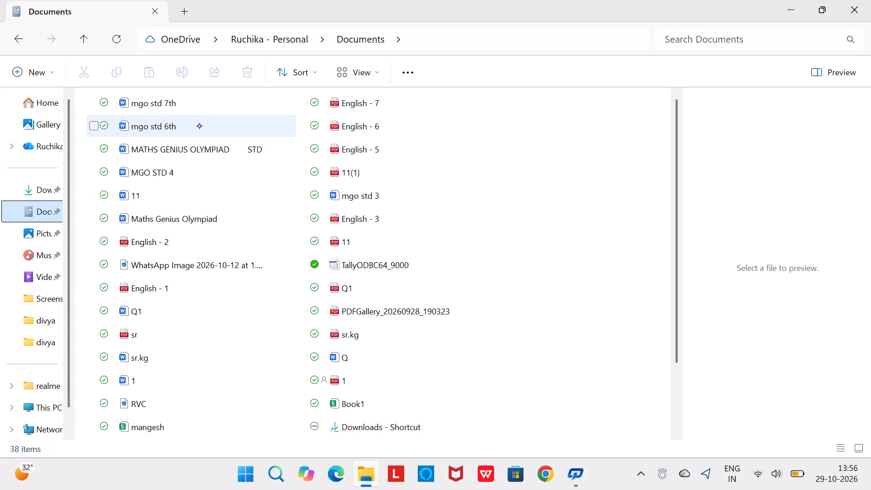
double_click(186, 124)
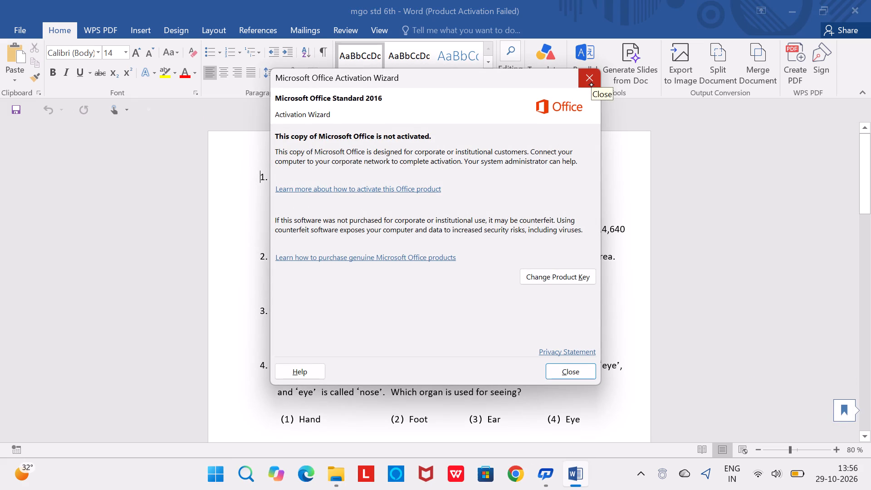
left_click(591, 84)
left_click(869, 3)
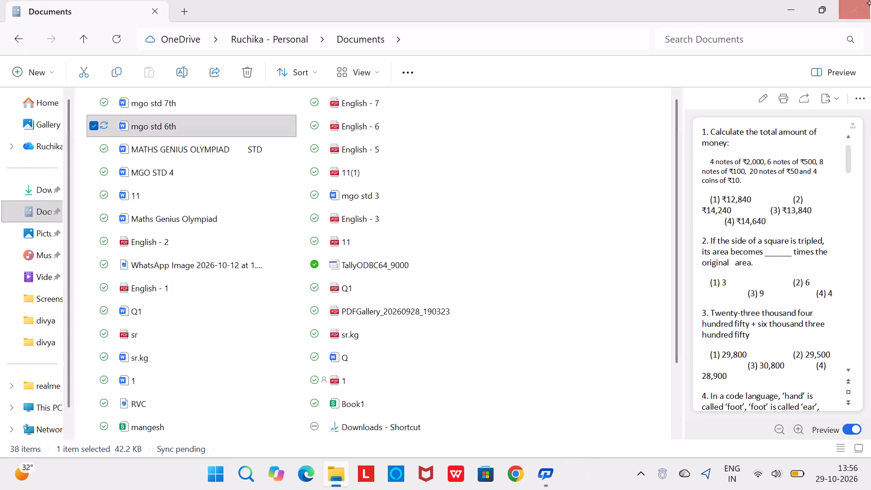
left_click(869, 3)
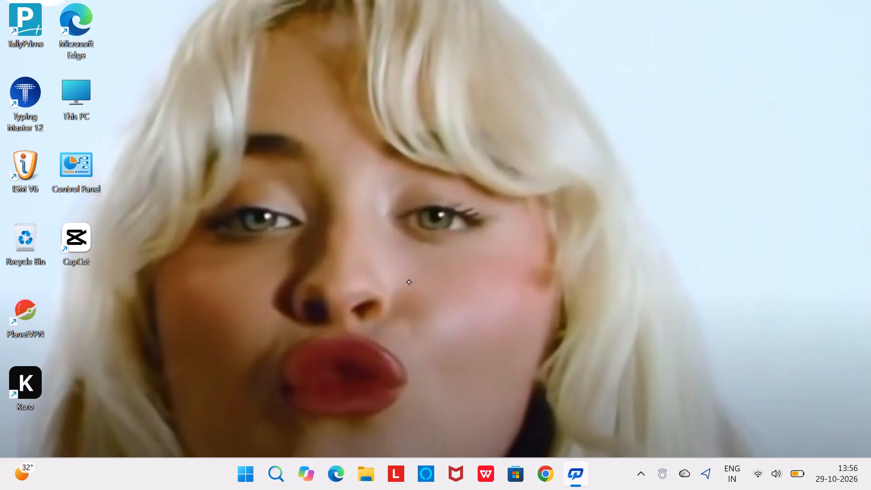
Launch Word, dismiss the activation wizard and open the recent document 11.
left_click(269, 476)
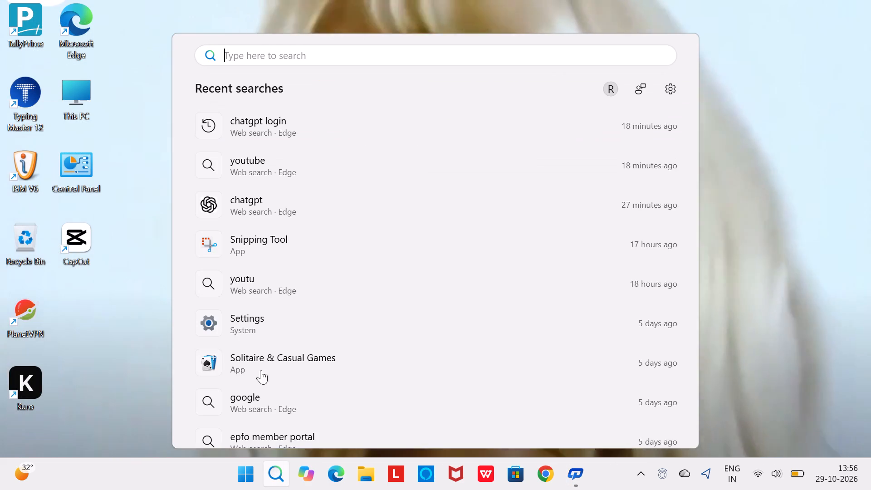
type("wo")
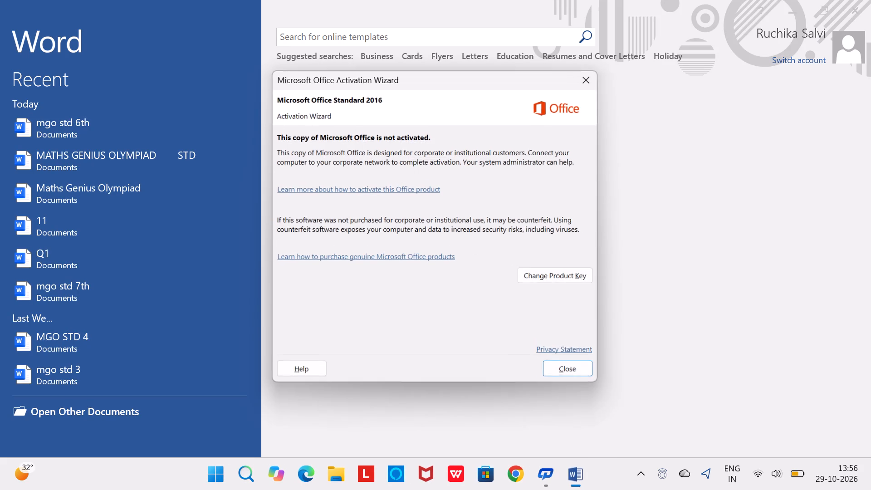
left_click(566, 378)
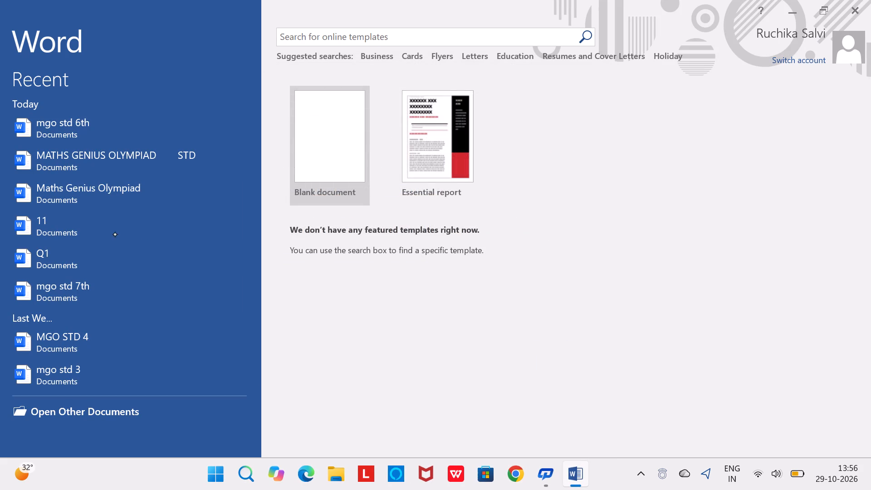
left_click(117, 220)
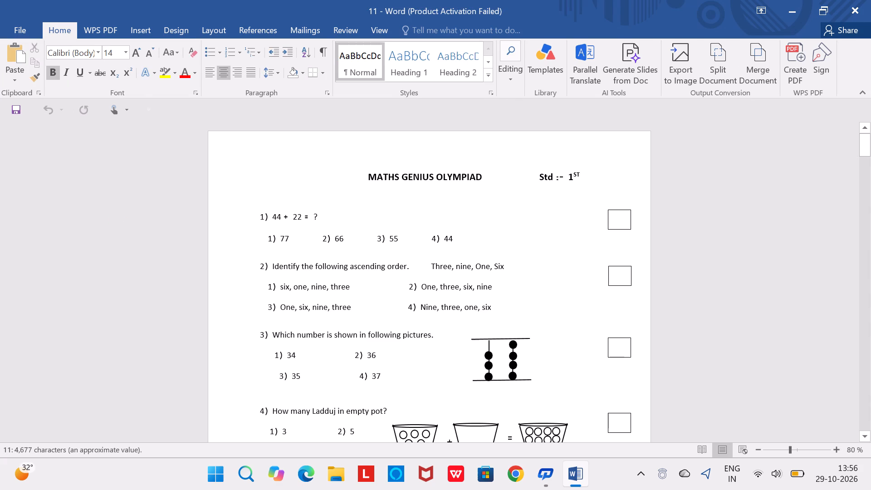
Insert two blank lines above the MATHS GENIUS OLYMPIAD title line on the first page.
left_click(363, 173)
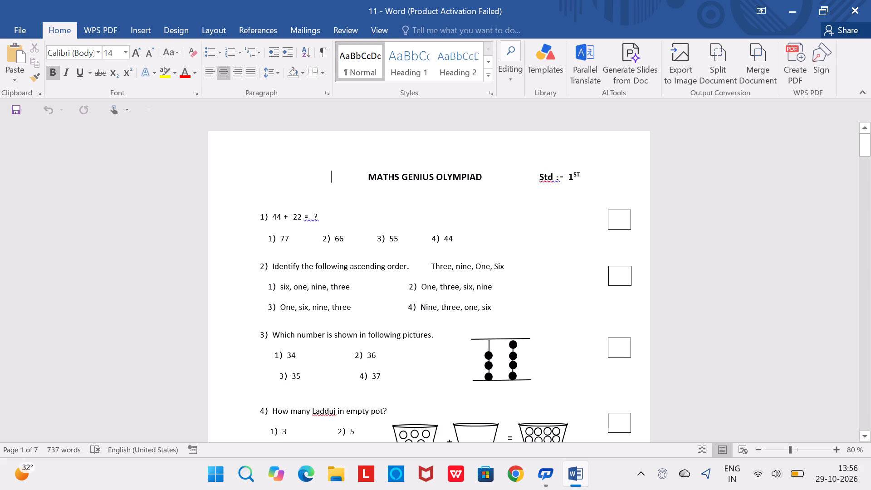
key("Up")
key("BackSpace")
key("Return")
key("Return")
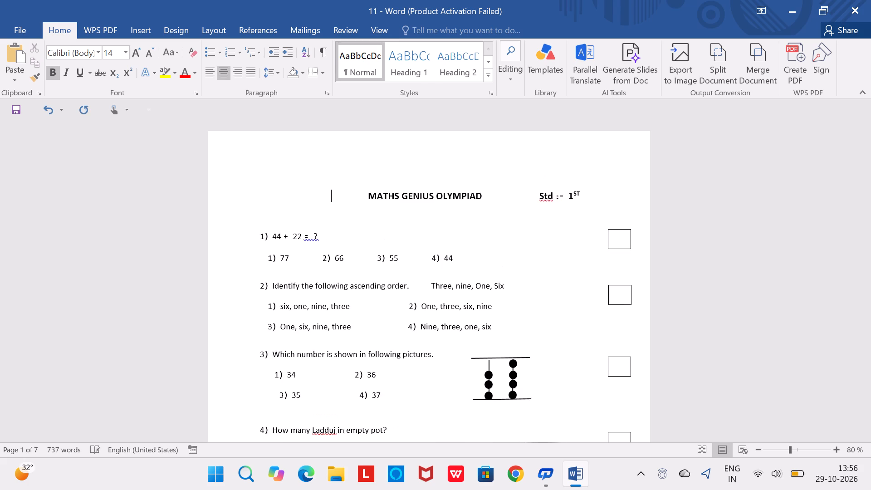
key("Return")
key("BackSpace")
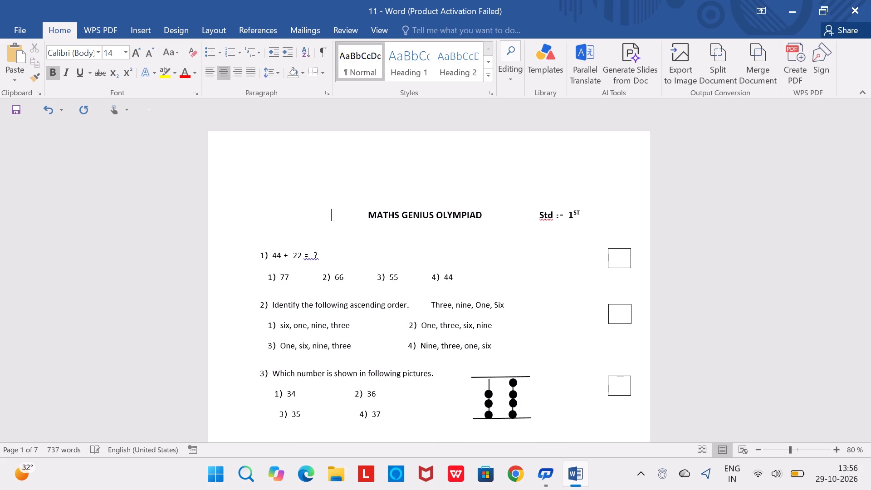
Open the page header for editing and set its distance from the top to 1.9 cm.
double_click(363, 154)
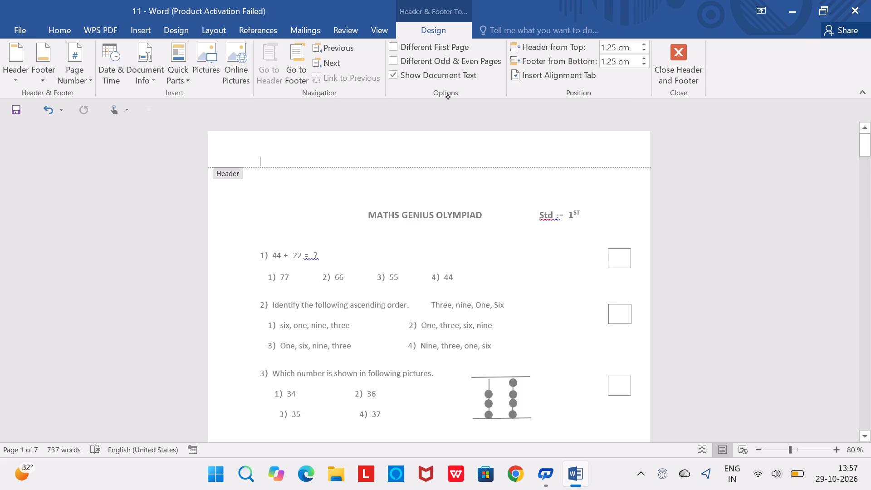
double_click(646, 45)
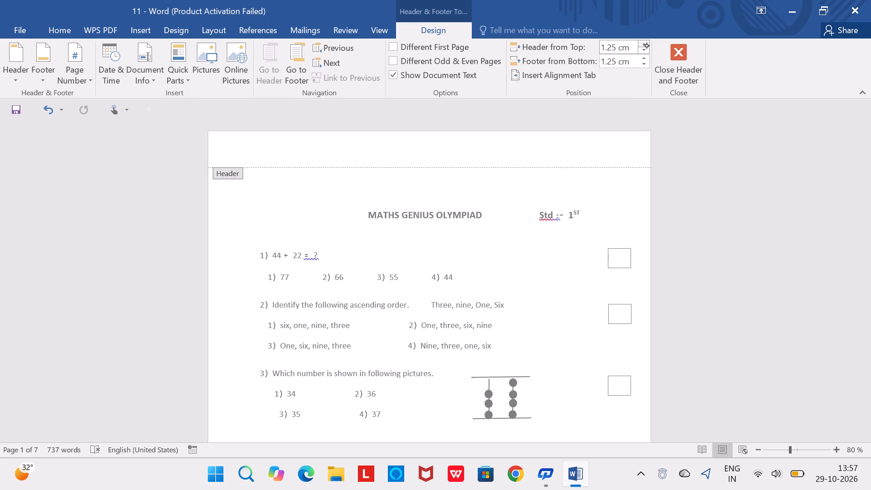
left_click(644, 44)
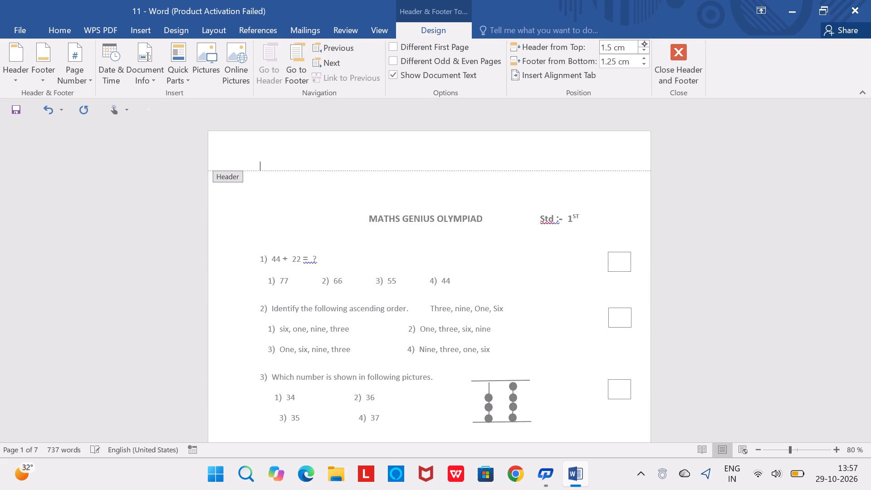
triple_click(644, 44)
left_click(644, 44)
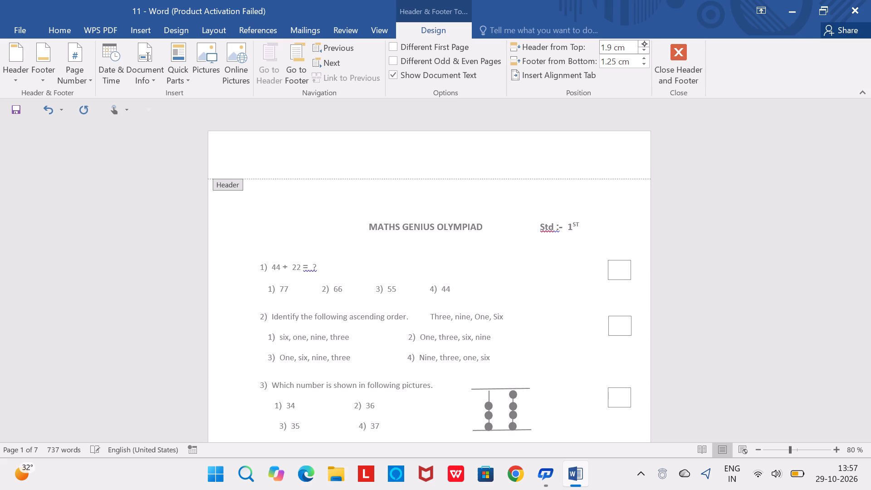
Centre the empty header line and set its font size to 18.
left_click(372, 155)
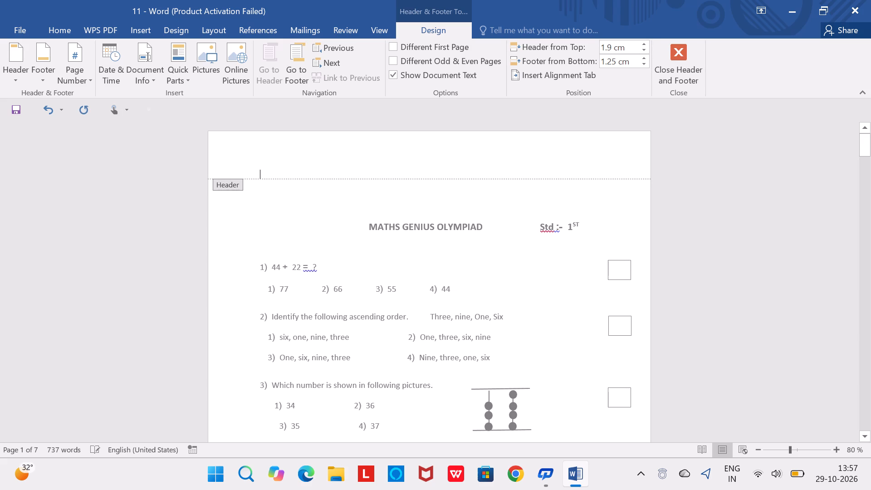
left_click(61, 30)
left_click(228, 70)
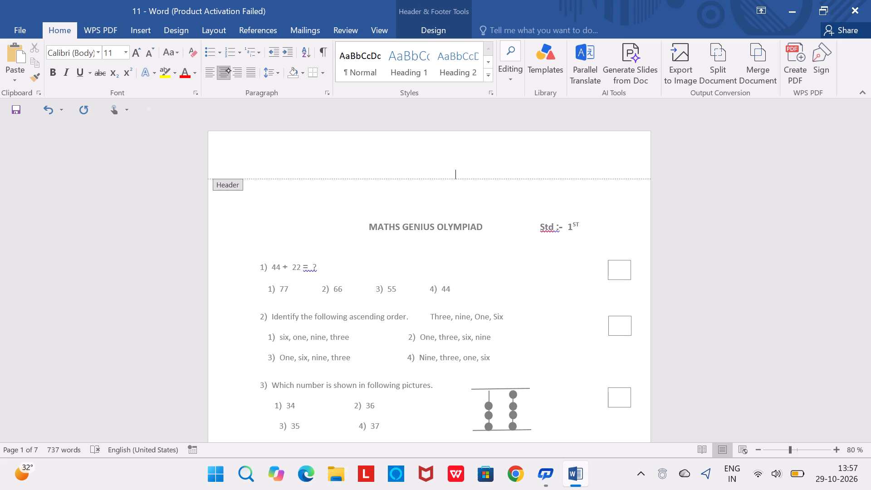
triple_click(134, 53)
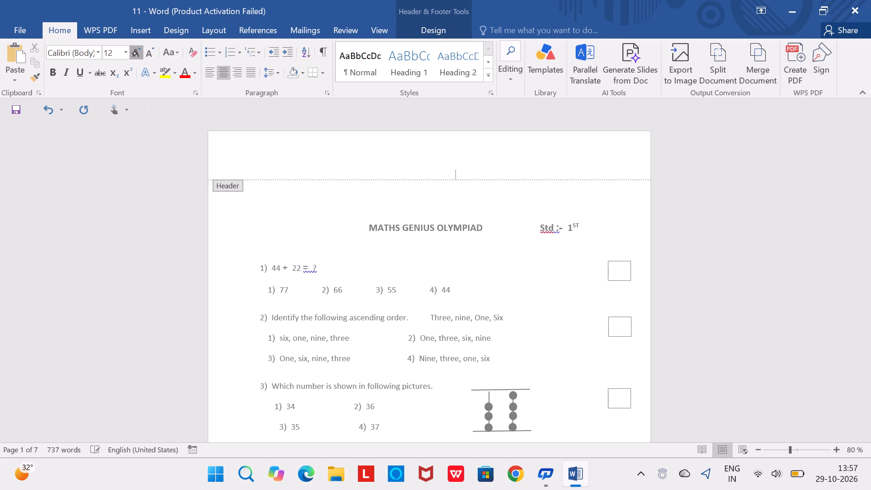
left_click(134, 53)
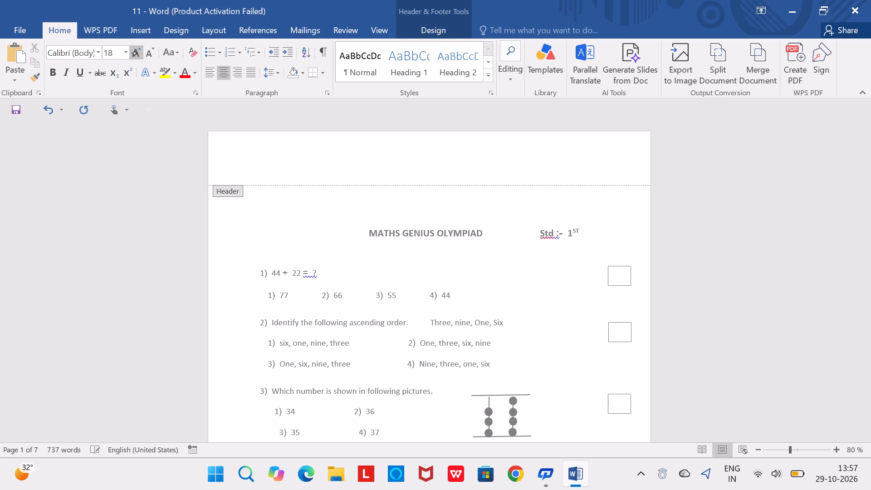
left_click(134, 53)
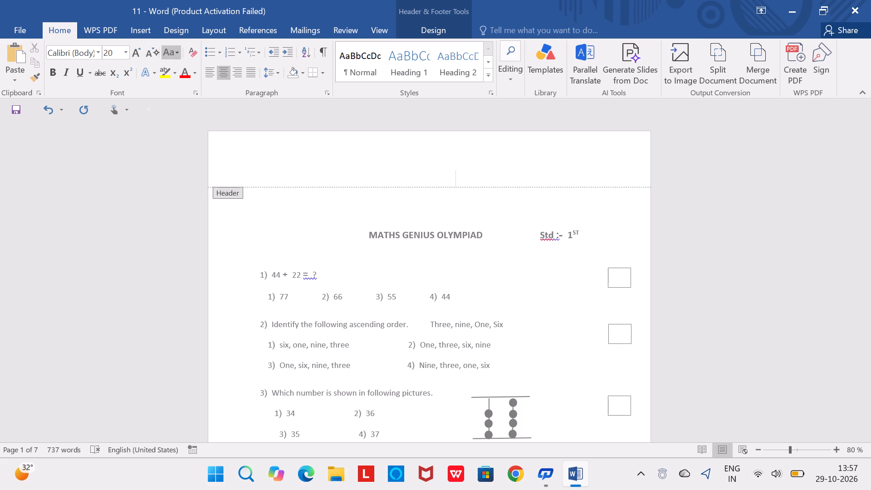
left_click(156, 52)
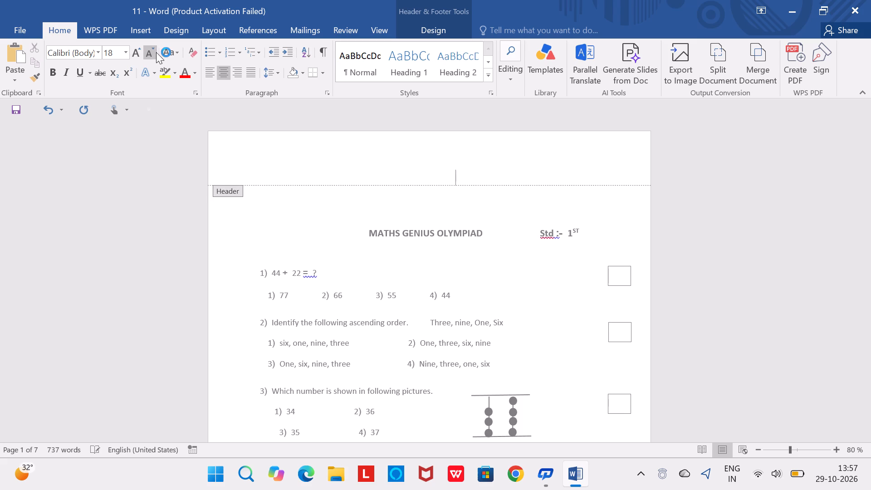
Enter OMSAI TUTORIALS as the header text, keeping it centred.
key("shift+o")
key("BackSpace")
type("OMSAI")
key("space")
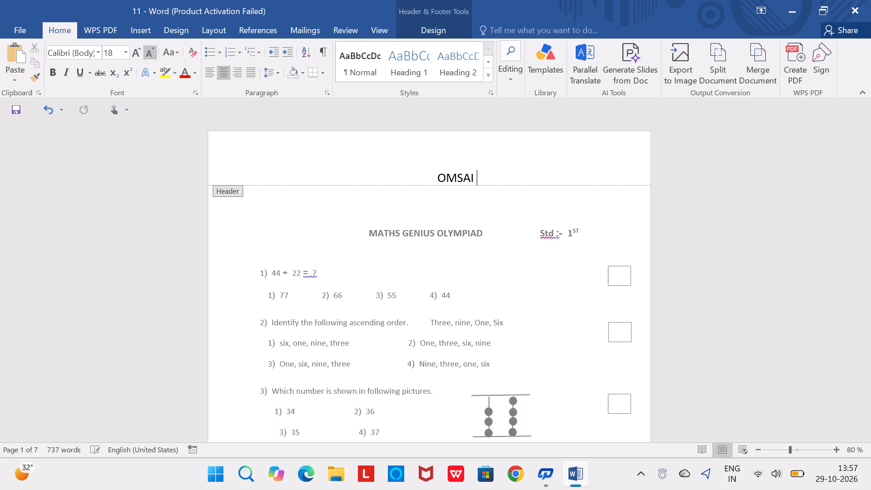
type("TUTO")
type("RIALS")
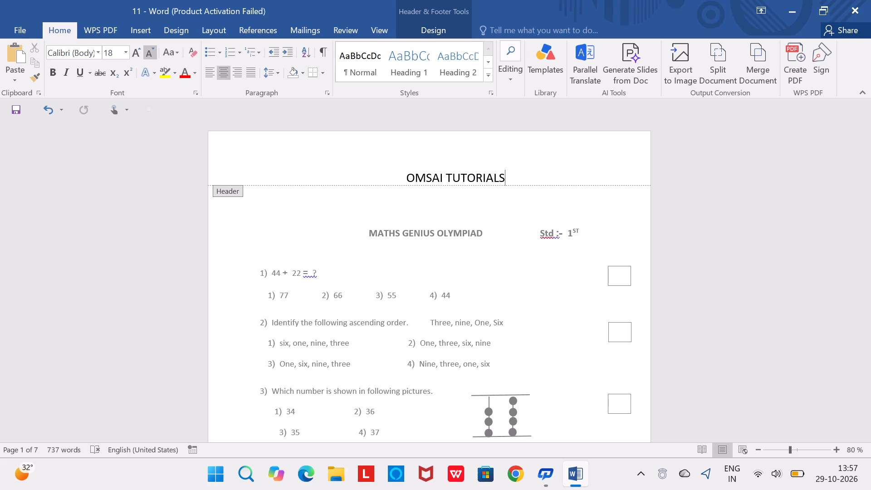
left_click_drag(508, 177, 426, 175, "ctrl")
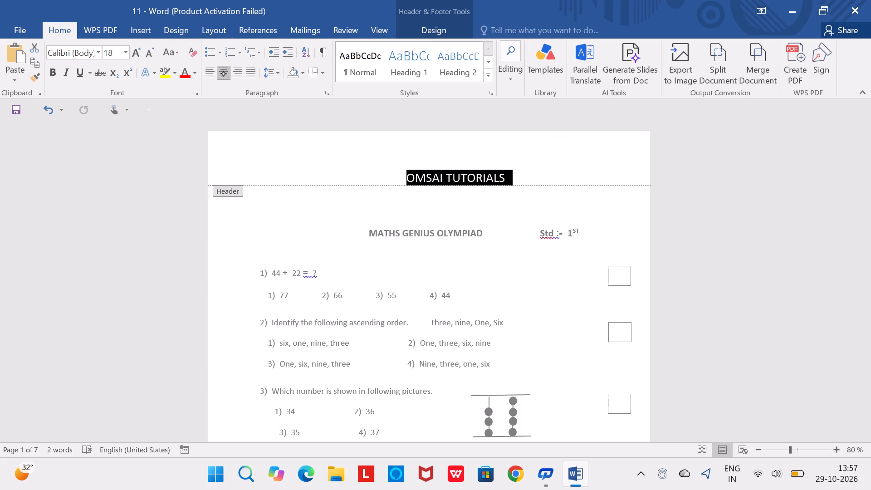
left_click(223, 73)
left_click(223, 73)
left_click(521, 173)
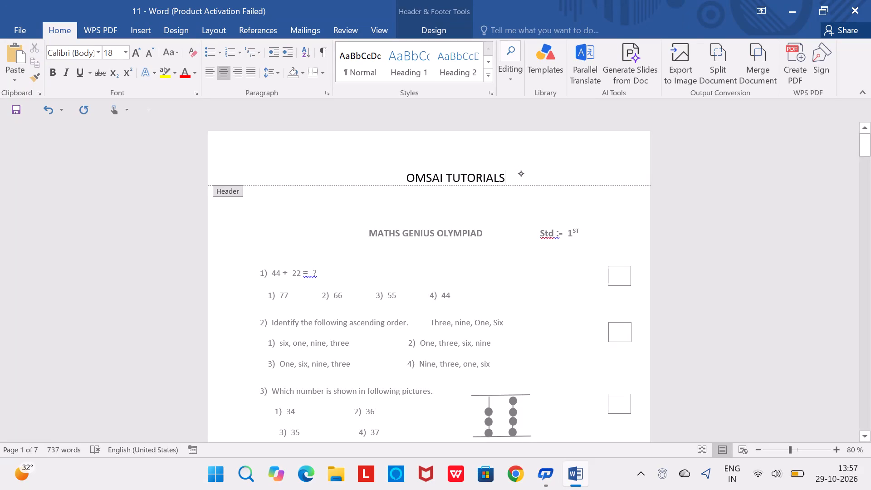
Add a second header line below OMSAI TUTORIALS and set its font size to 14.
key("Return")
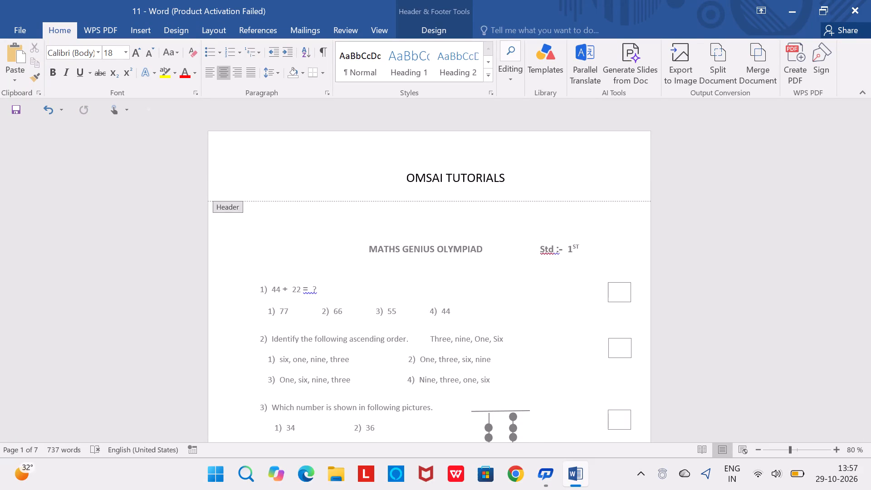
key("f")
key("BackSpace")
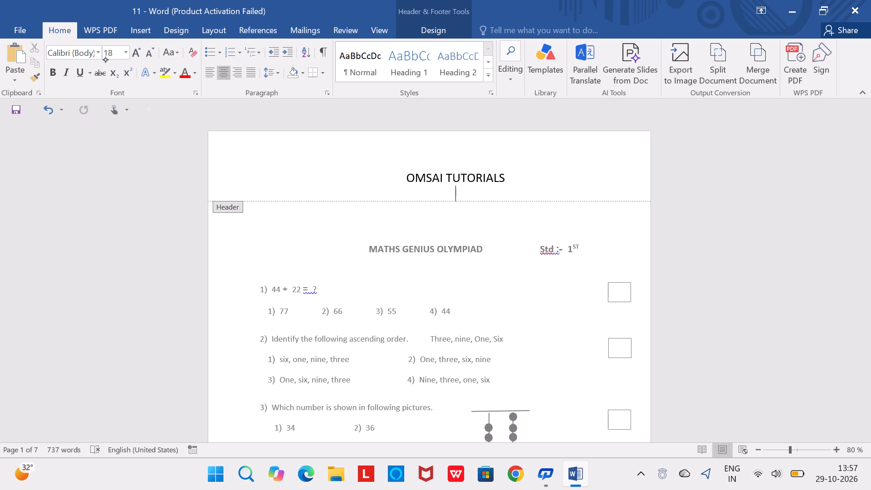
left_click(97, 50)
left_click(97, 50)
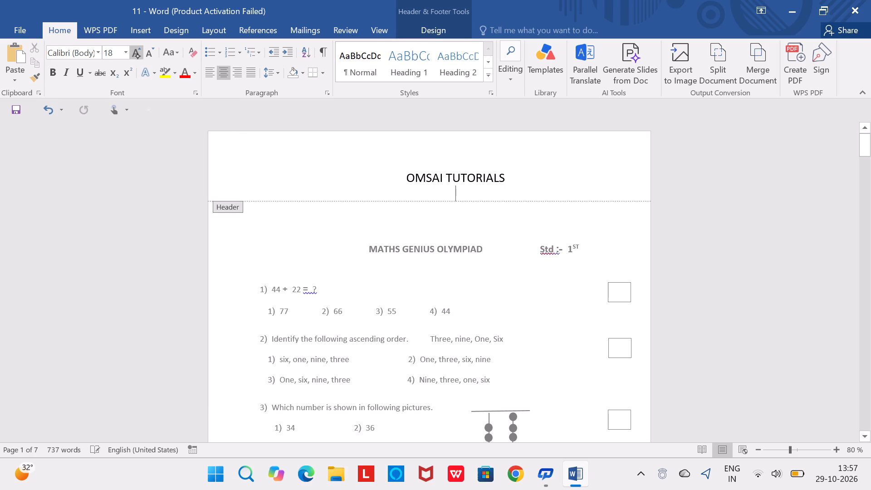
left_click(149, 47)
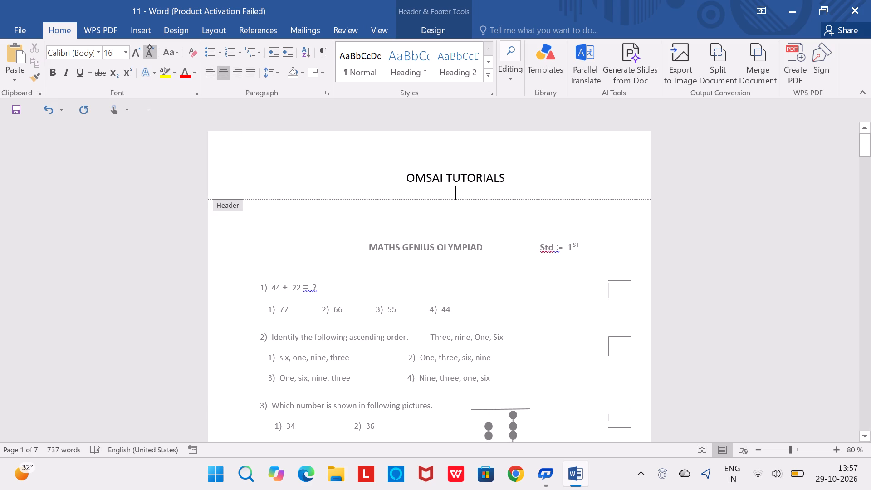
left_click(149, 47)
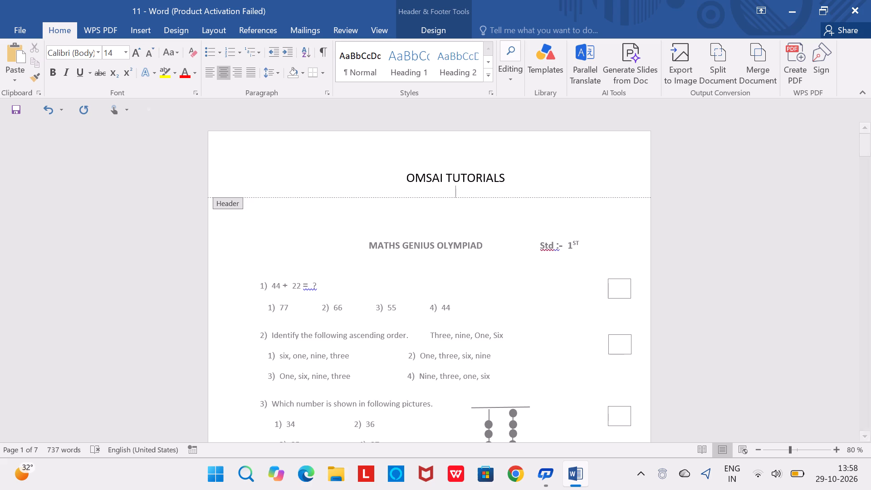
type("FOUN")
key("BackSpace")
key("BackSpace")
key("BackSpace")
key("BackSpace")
Increase the font size of OMSAI TUTORIALS in the header to 20.
left_click_drag(507, 181, 403, 174)
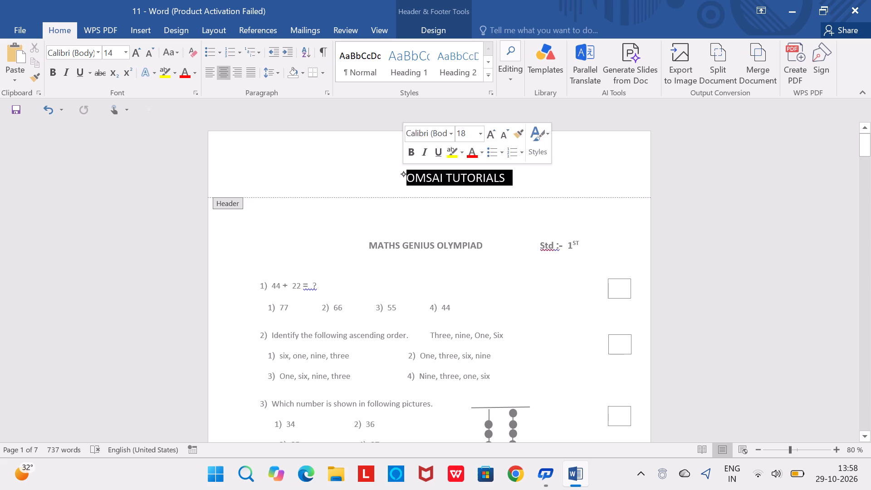
left_click(138, 56)
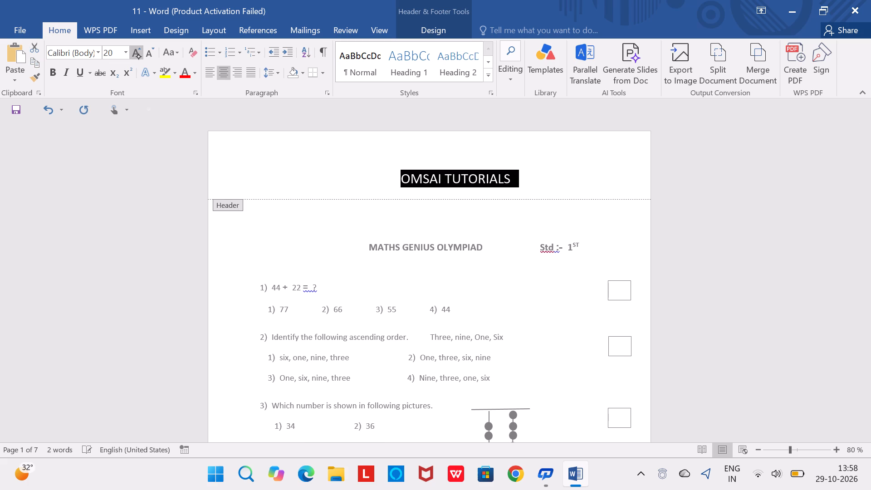
Make OMSAI TUTORIALS in the header bold and set its font to Arial Black.
left_click(98, 53)
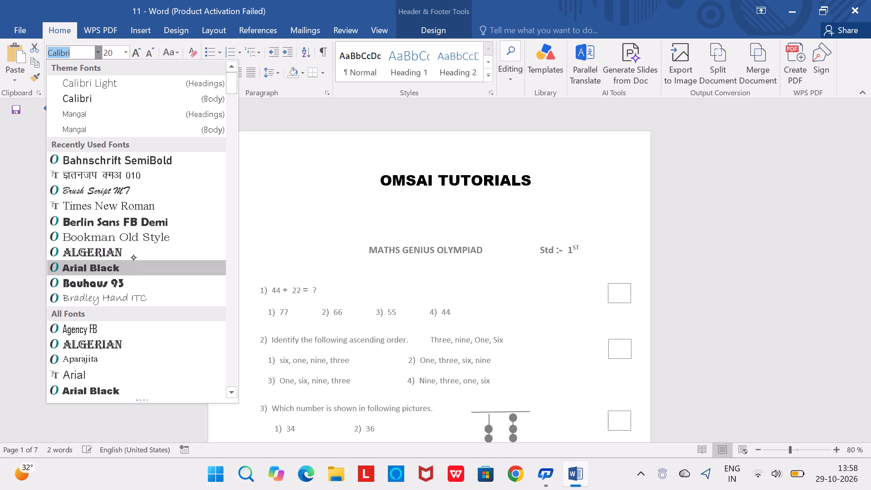
left_click(288, 103)
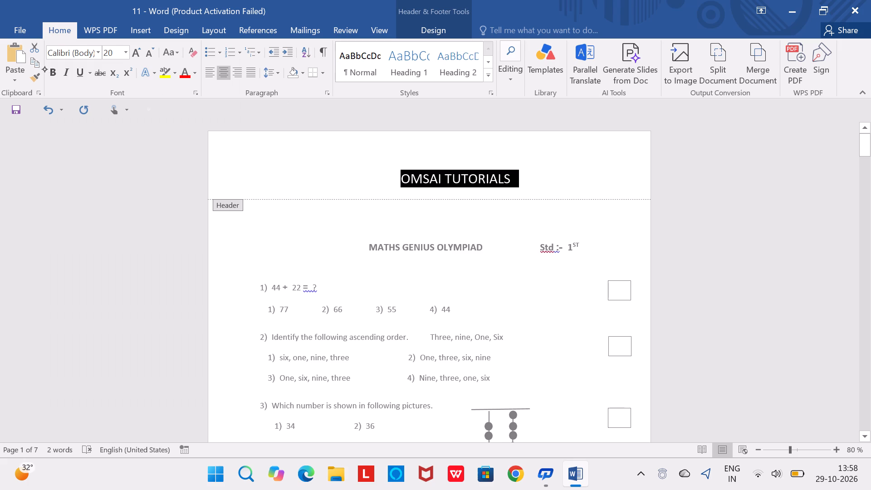
left_click(54, 73)
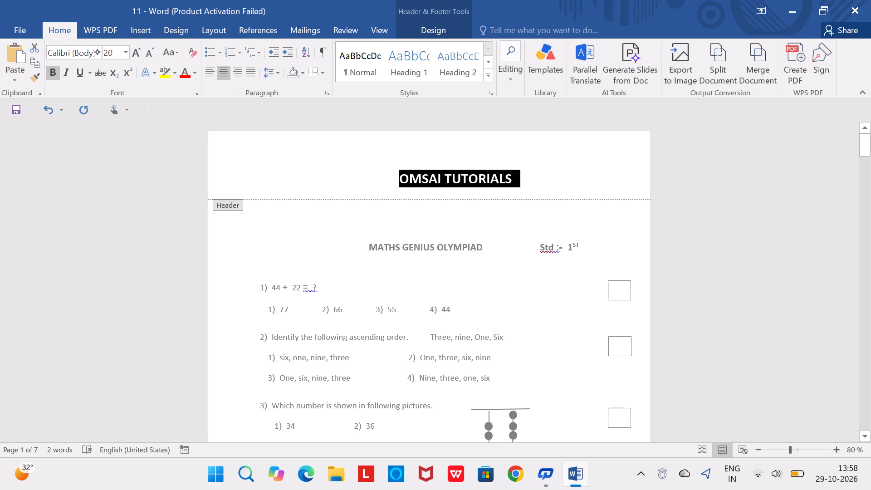
left_click(97, 52)
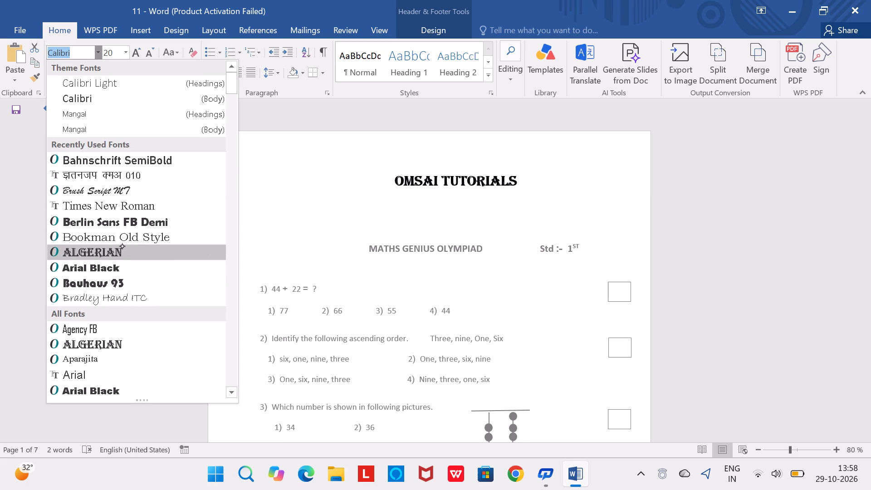
left_click(126, 273)
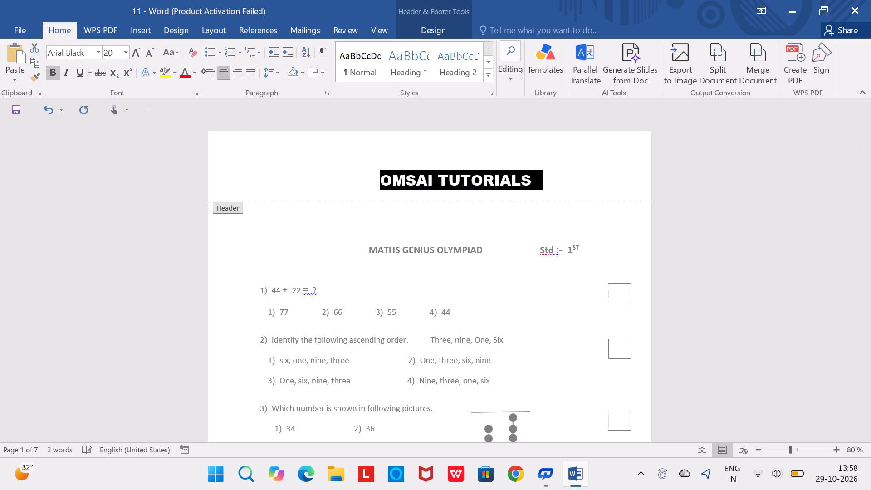
Colour the OMSAI TUTORIALS header text with the darkest shade of the blue theme colour.
left_click(196, 72)
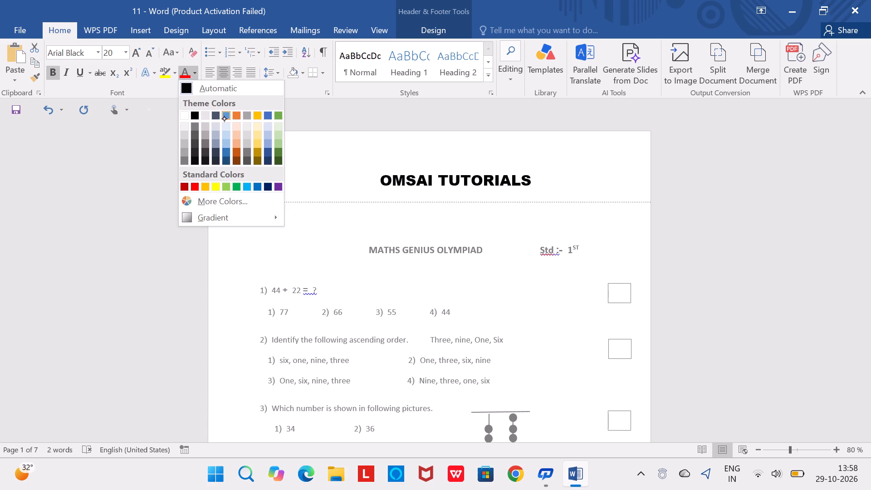
left_click(227, 118)
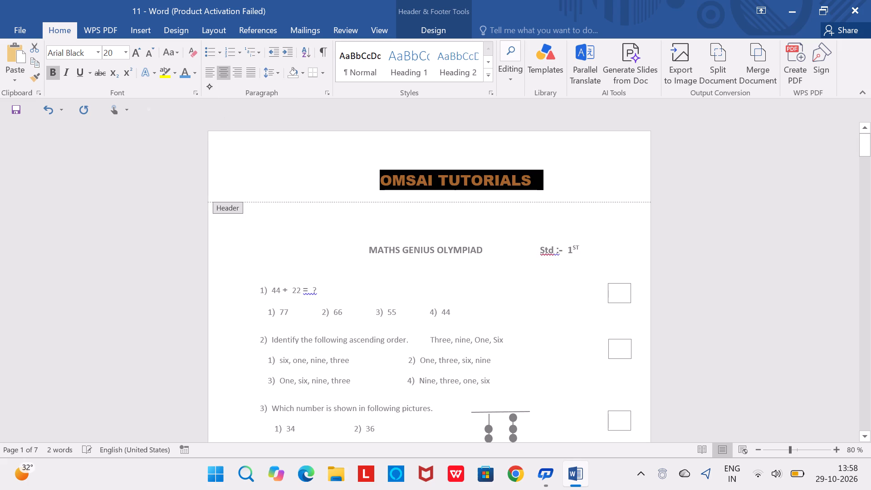
left_click(197, 77)
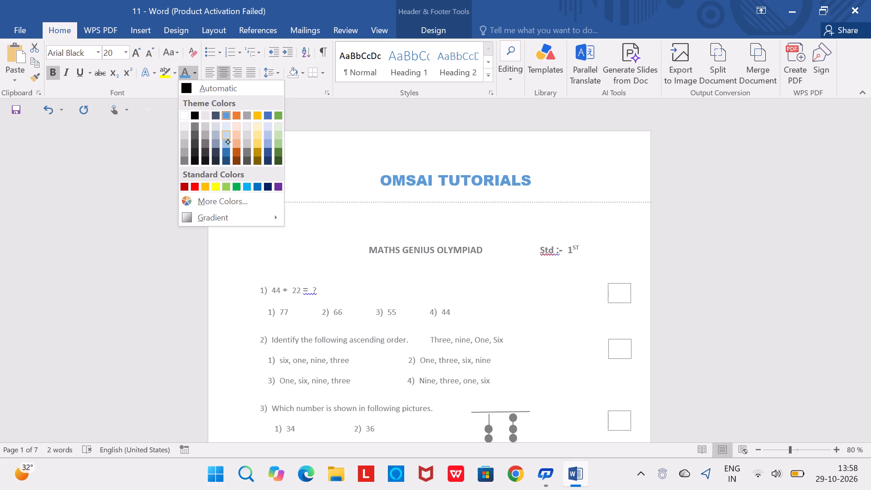
left_click(229, 161)
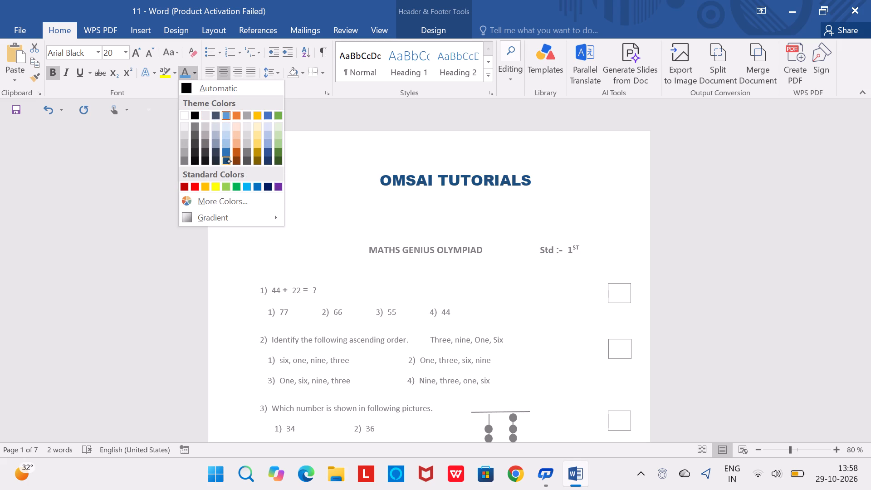
Add a new header line below OMSAI TUTORIALS and set its font size to 14.
left_click(558, 172)
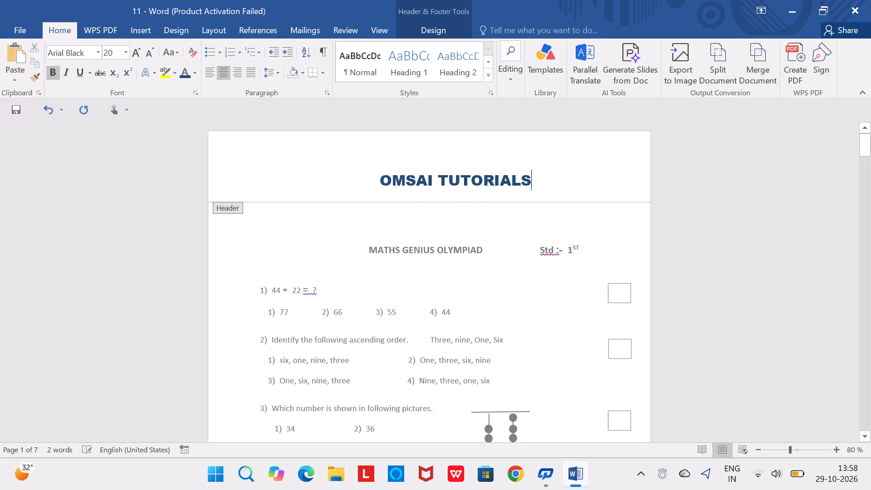
key("Return")
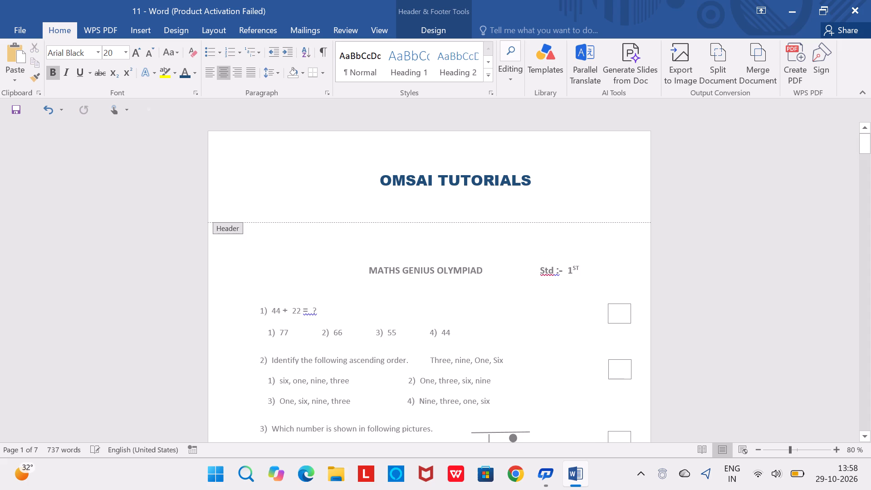
triple_click(147, 52)
left_click(147, 52)
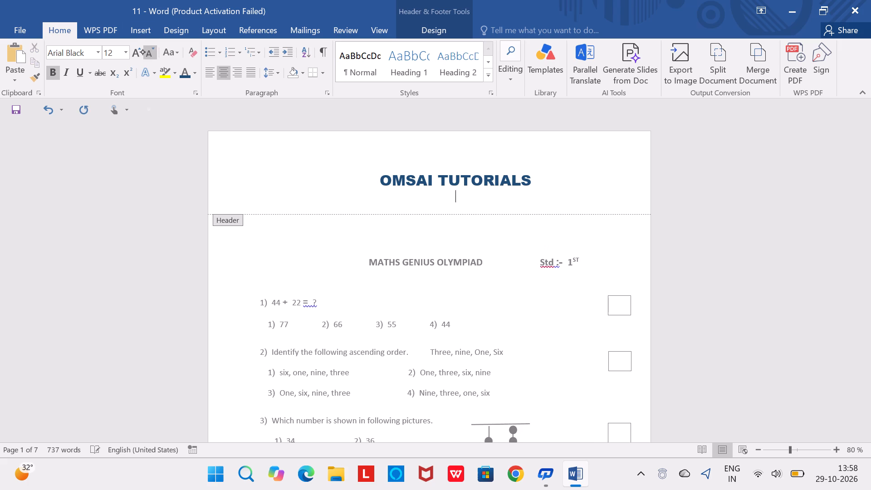
left_click(139, 49)
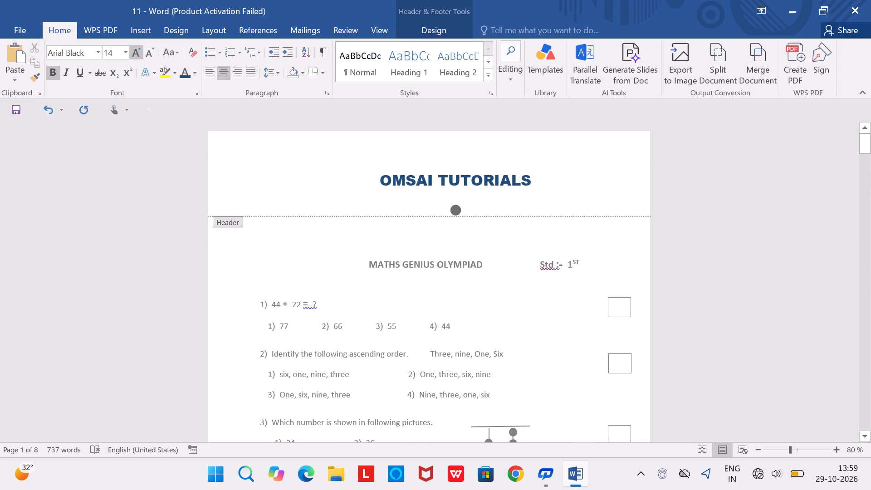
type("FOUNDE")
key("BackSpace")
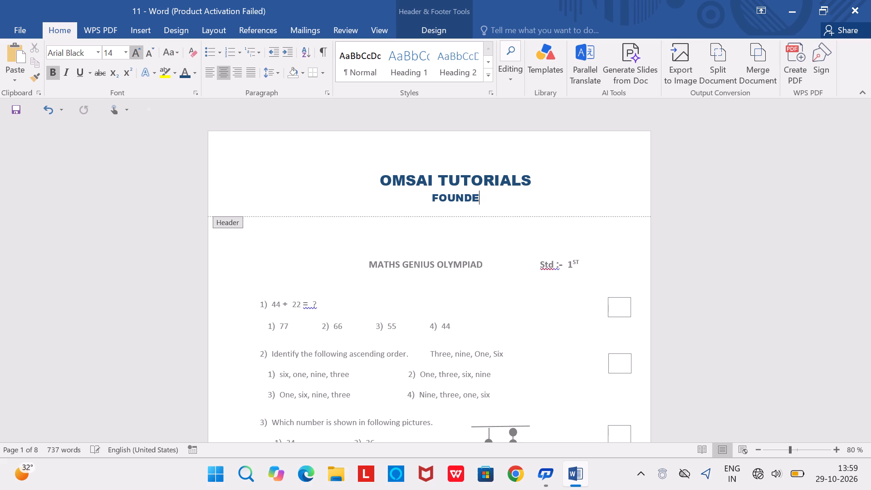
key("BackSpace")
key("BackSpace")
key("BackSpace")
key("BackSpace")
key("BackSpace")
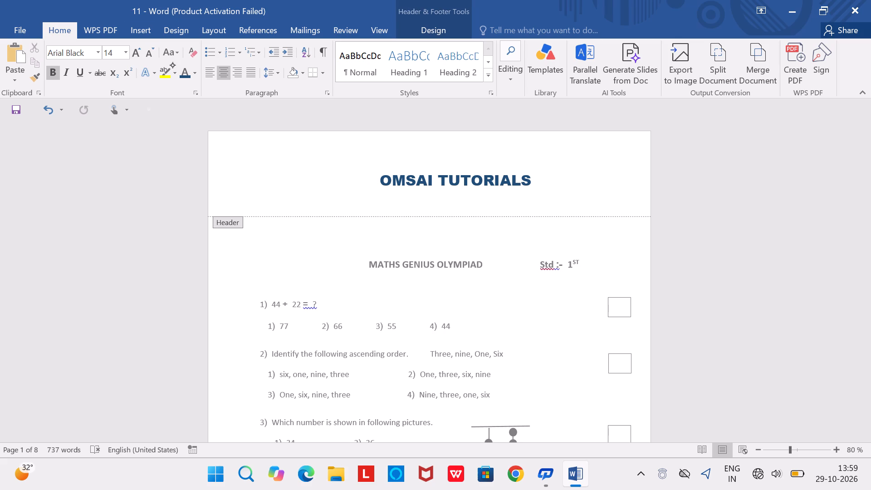
Set the text colour of the new header line to black and turn off bold.
left_click(197, 74)
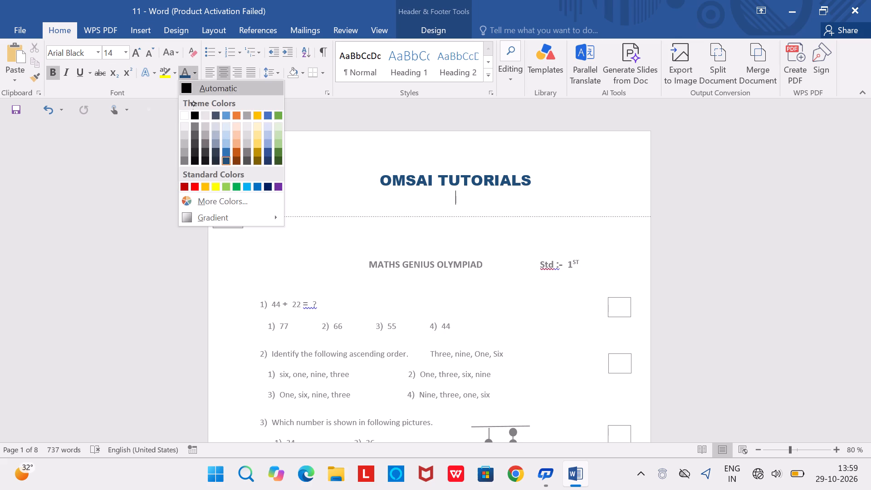
left_click(196, 121)
left_click(197, 117)
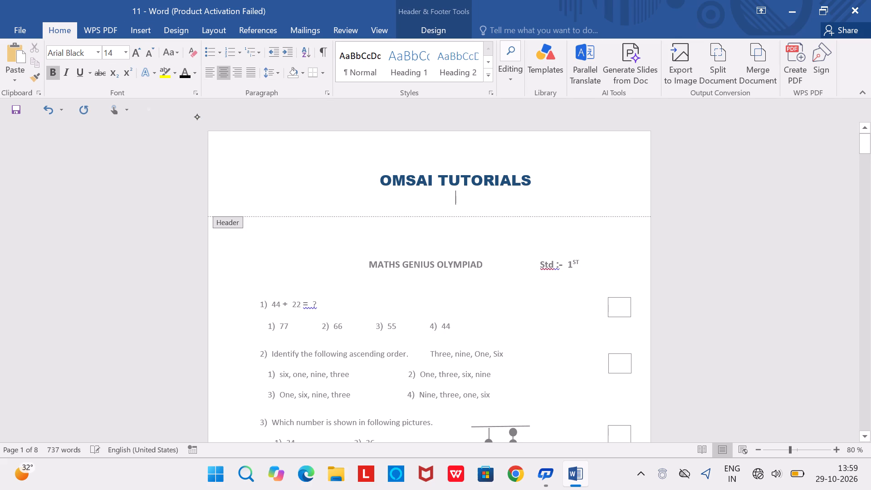
left_click(54, 71)
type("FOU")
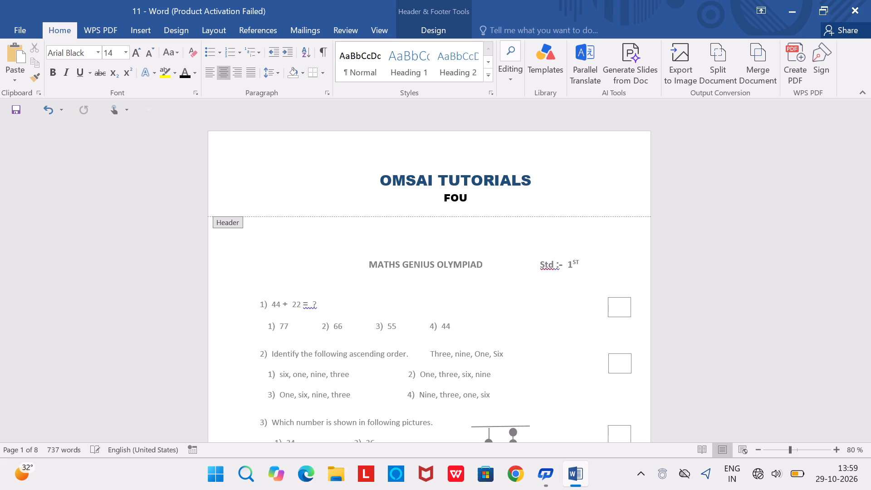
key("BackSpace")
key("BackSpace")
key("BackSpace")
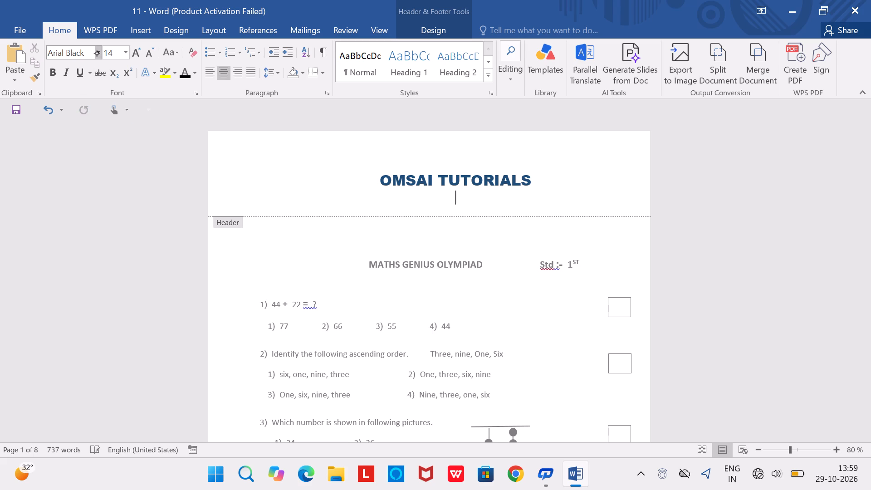
Set the second header line's font to Calibri and enter FOUNDER & EDUCATOR :- on it.
left_click(97, 53)
left_click(99, 98)
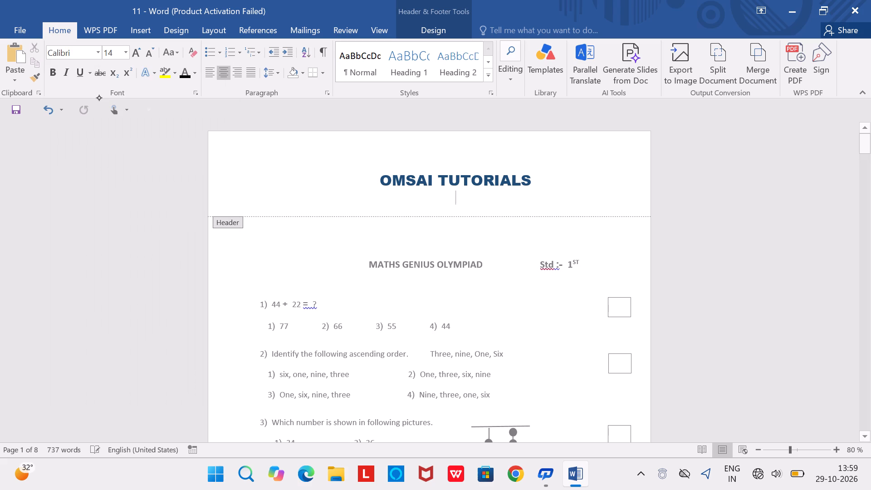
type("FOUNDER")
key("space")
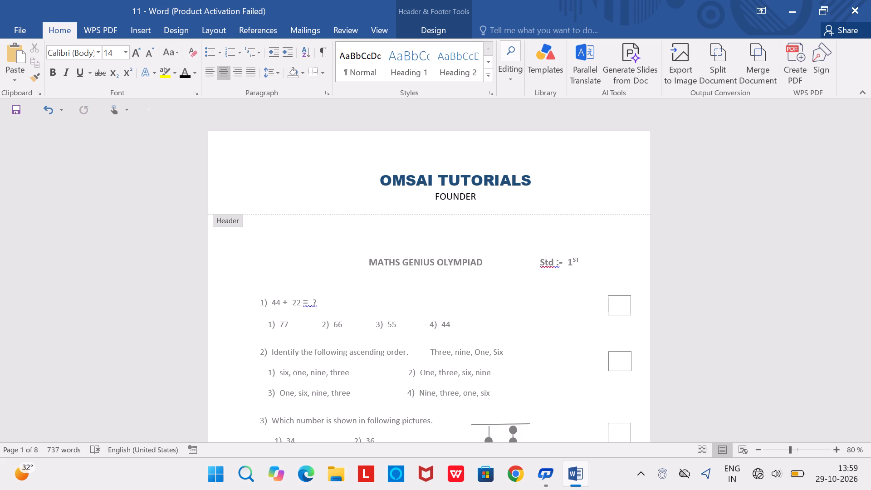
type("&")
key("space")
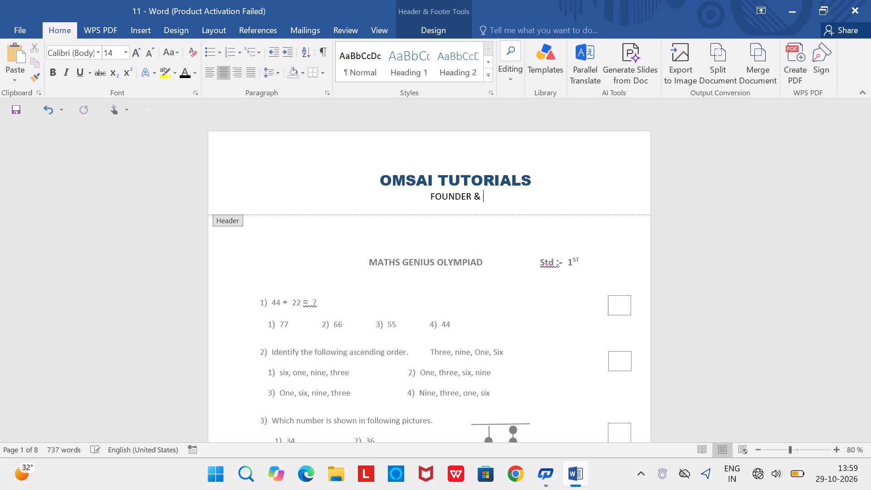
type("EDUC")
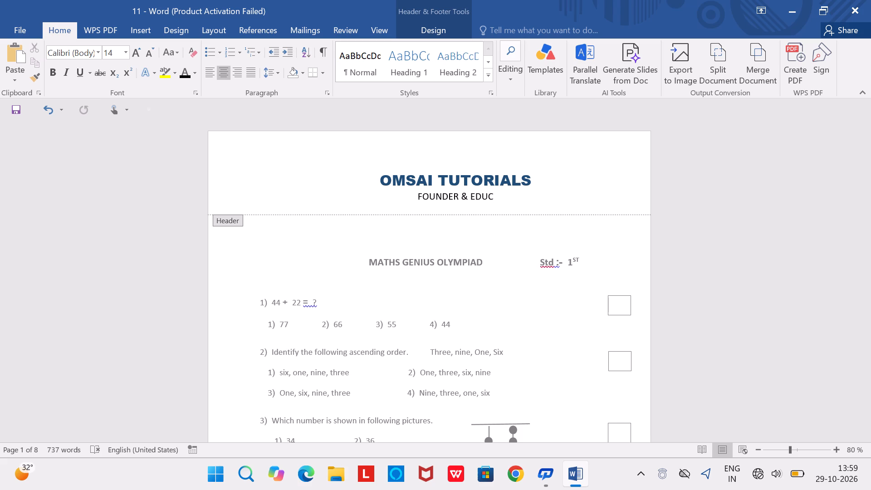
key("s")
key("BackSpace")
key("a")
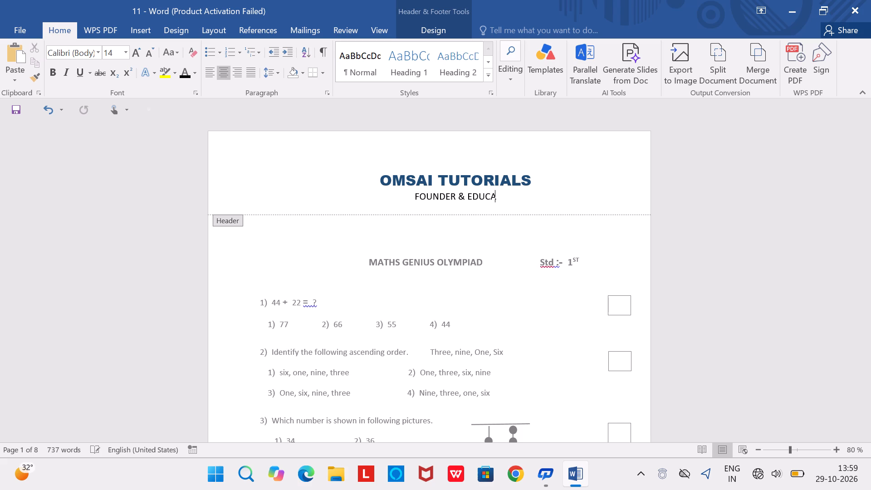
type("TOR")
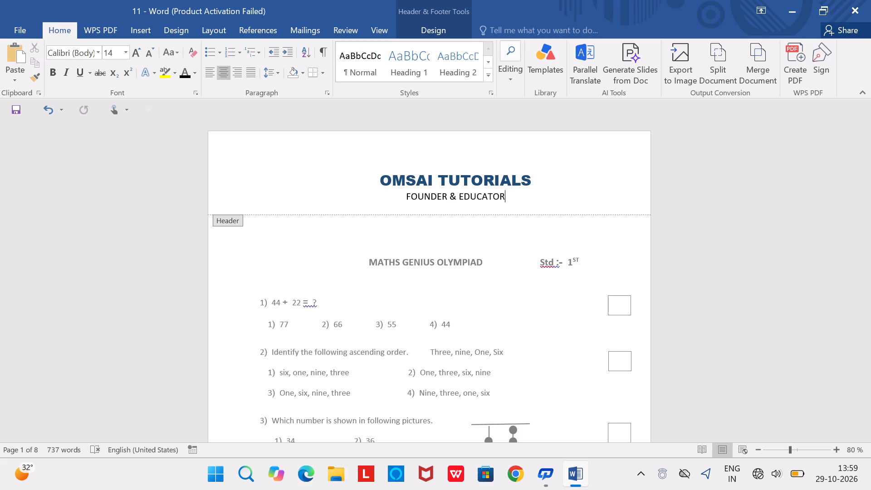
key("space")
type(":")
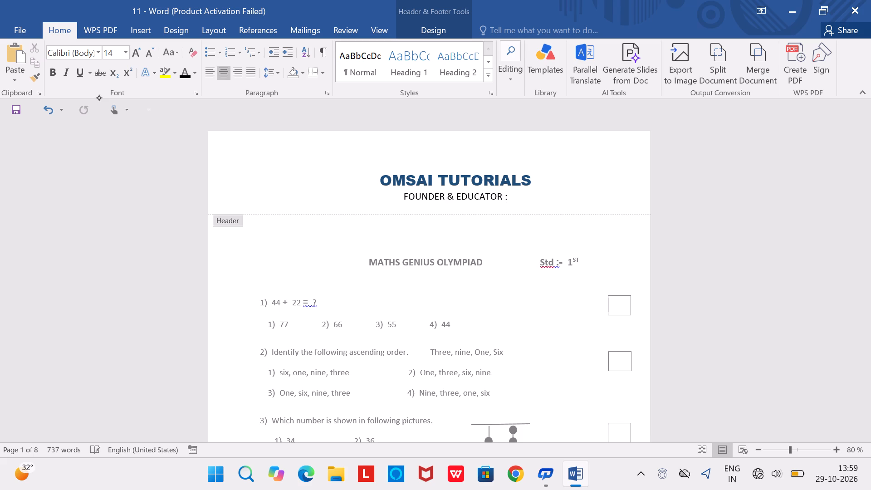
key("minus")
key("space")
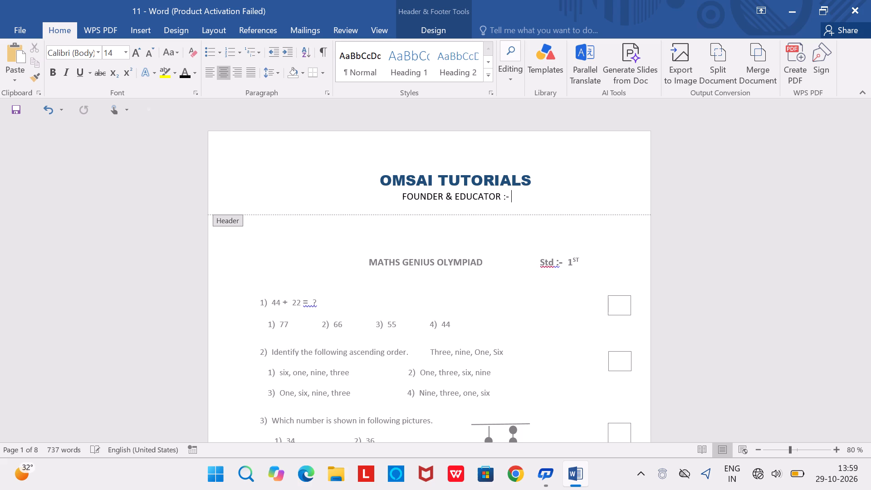
Add the founder's name with the title Mrs. after FOUNDER & EDUCATOR :- and leave header editing.
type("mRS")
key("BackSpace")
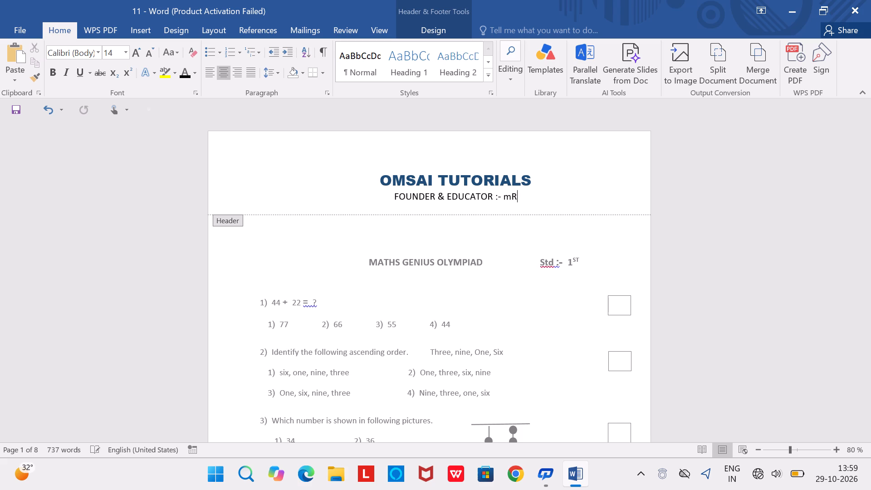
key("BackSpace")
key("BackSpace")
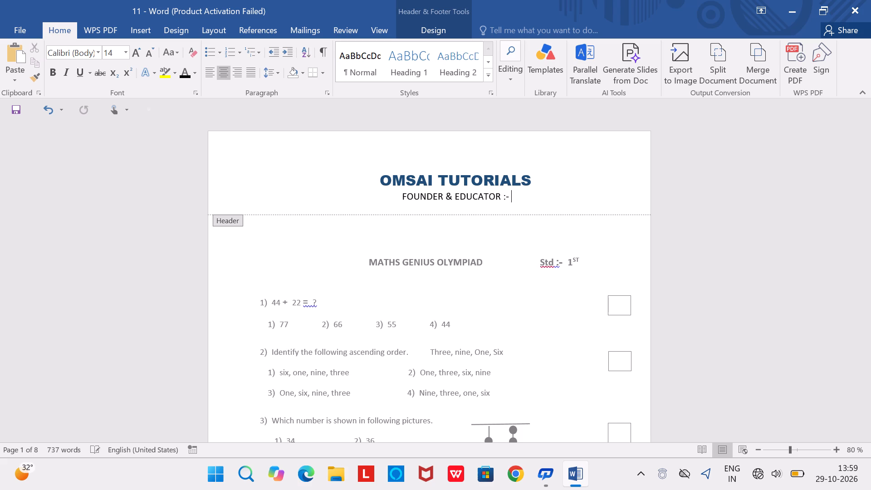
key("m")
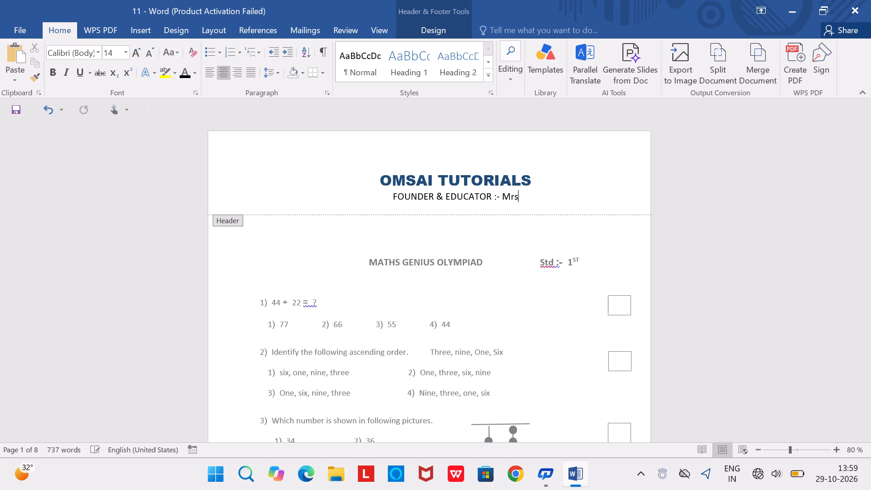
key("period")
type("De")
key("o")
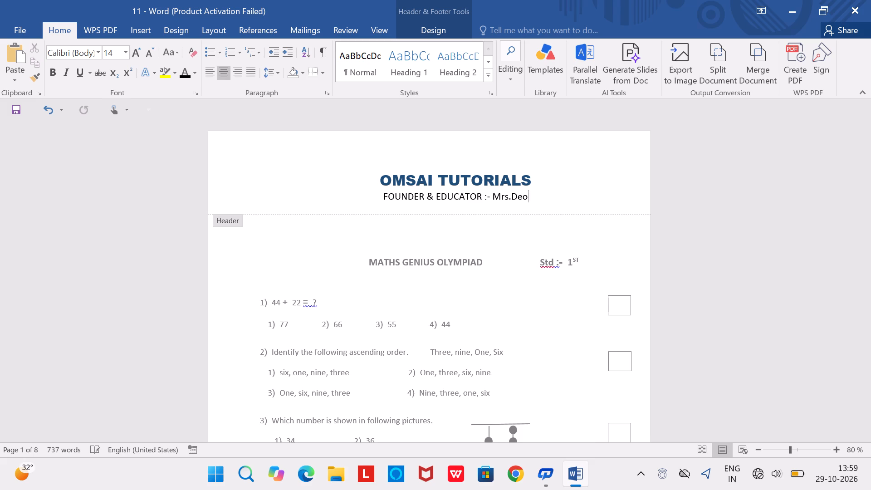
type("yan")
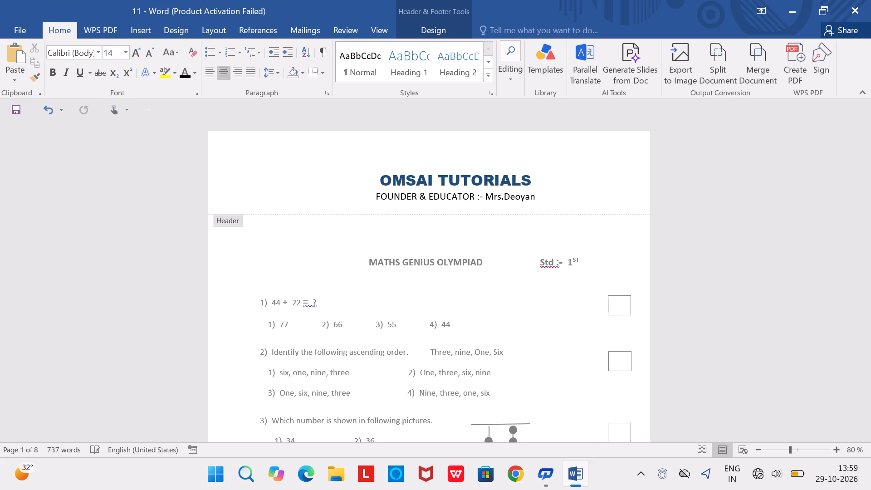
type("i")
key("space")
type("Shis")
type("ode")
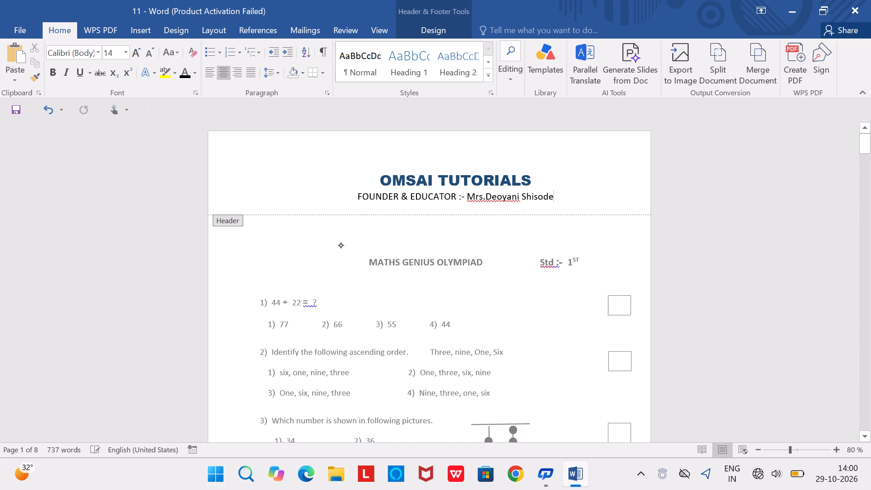
left_click(360, 253)
double_click(360, 253)
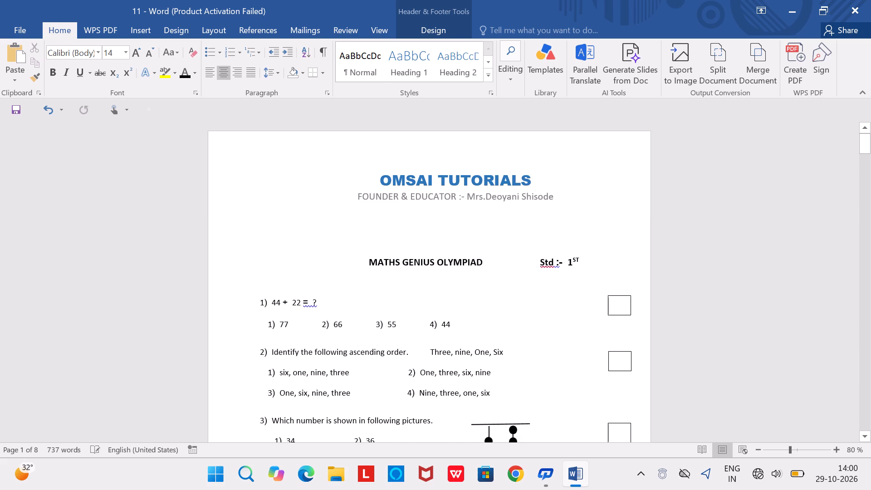
Delete a space before the MATHS GENIUS OLYMPIAD title and the extra blank space above it.
left_click(358, 263)
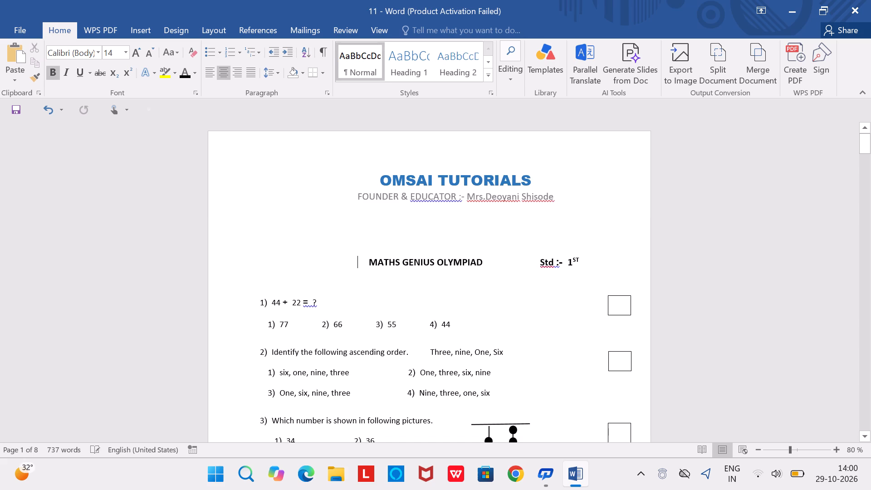
left_click(365, 264)
key("BackSpace")
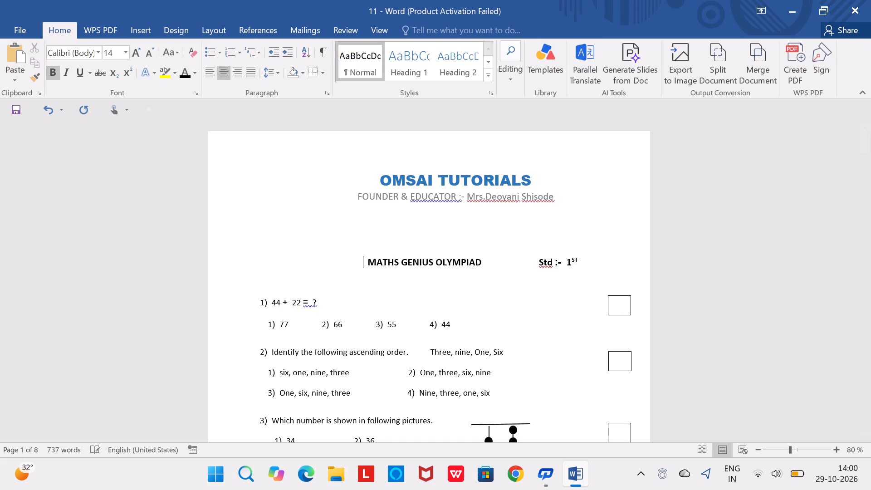
key("Up")
key("BackSpace")
key("BackSpace")
key("BackSpace")
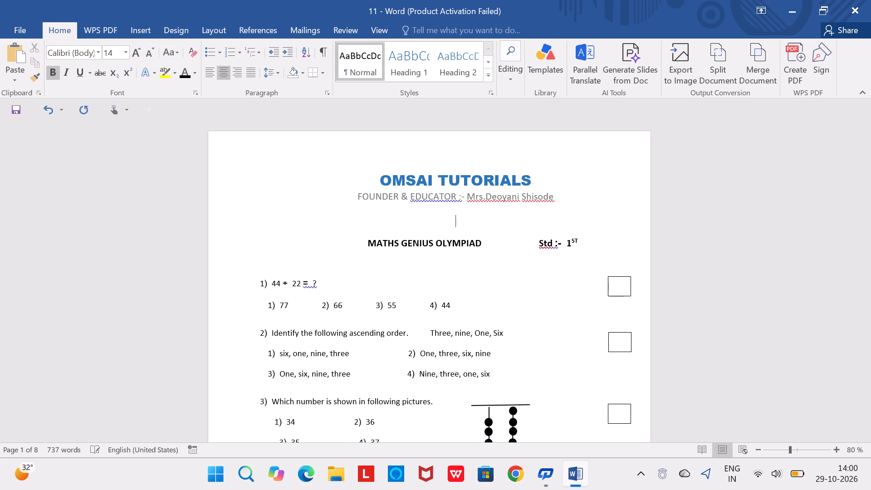
key("BackSpace")
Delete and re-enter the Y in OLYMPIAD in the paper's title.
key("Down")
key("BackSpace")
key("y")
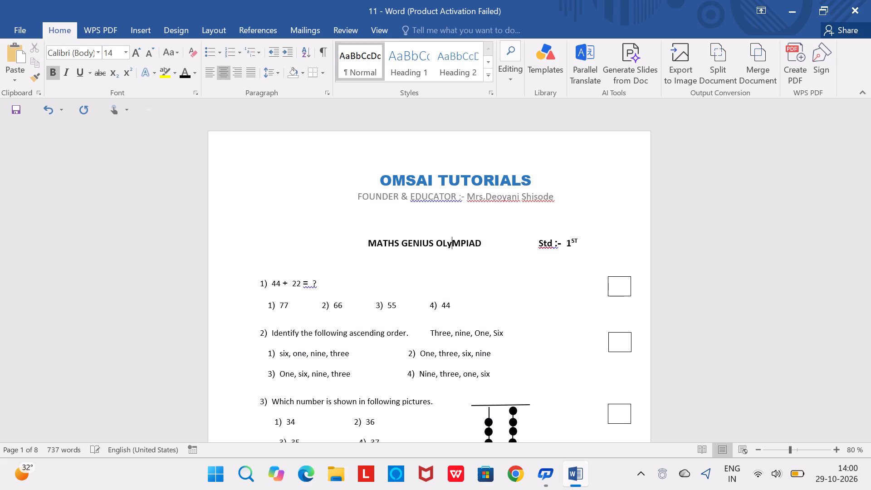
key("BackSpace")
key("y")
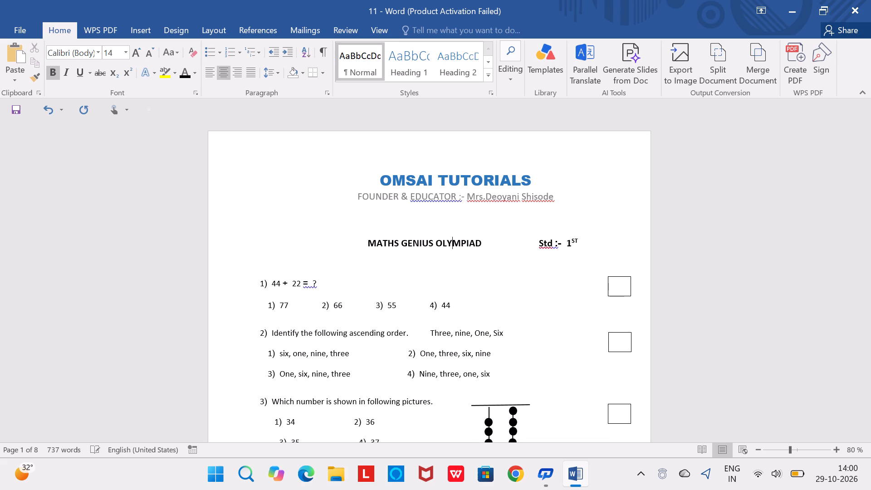
Delete another space in front of the MATHS GENIUS OLYMPIAD title.
key("BackSpace")
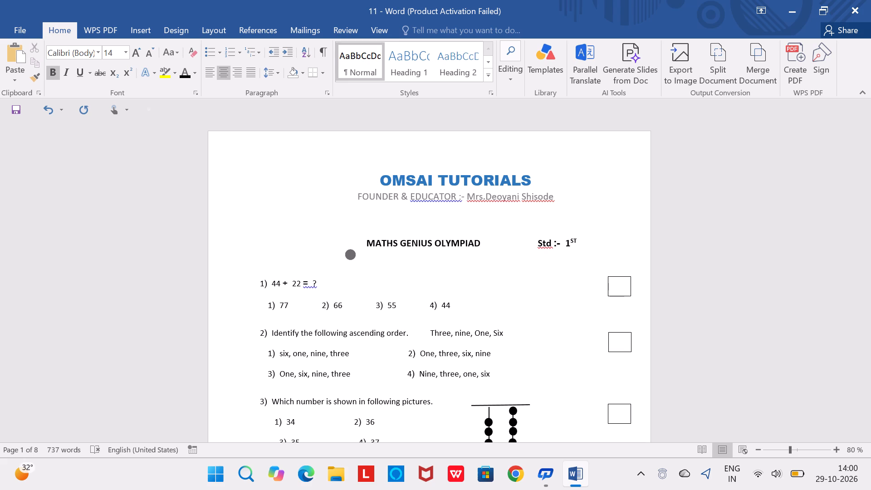
key("Right")
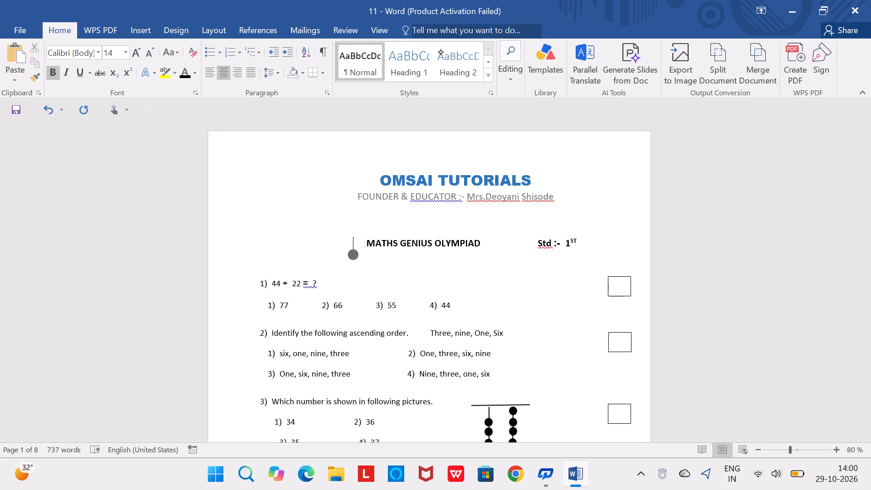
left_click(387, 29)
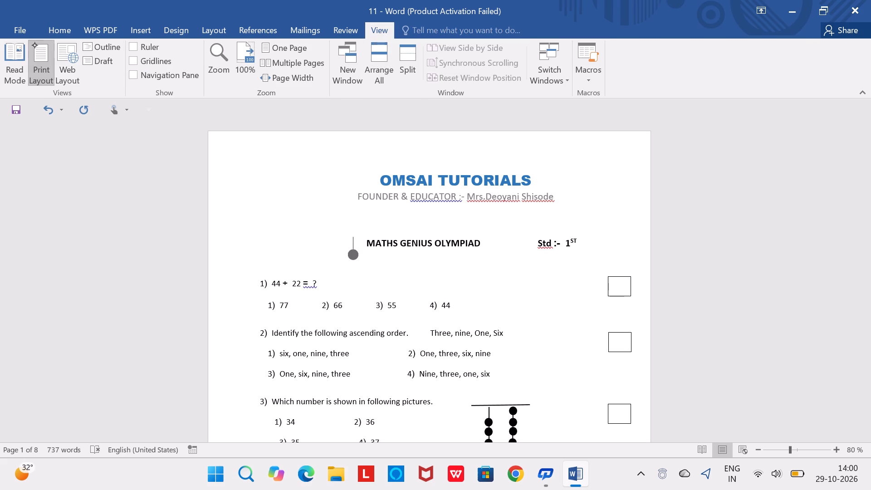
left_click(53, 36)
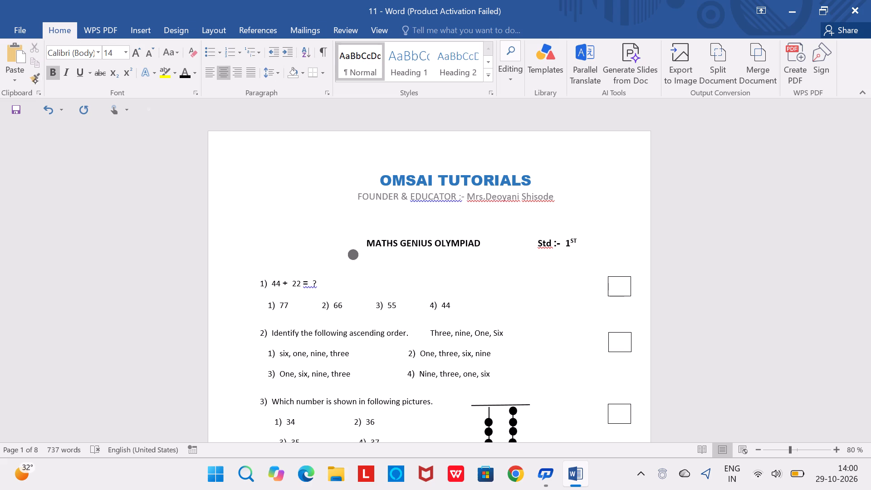
Delete the blank line and excess spaces in front of the MATHS GENIUS OLYMPIAD title to bring it up beneath the header.
left_click(186, 36)
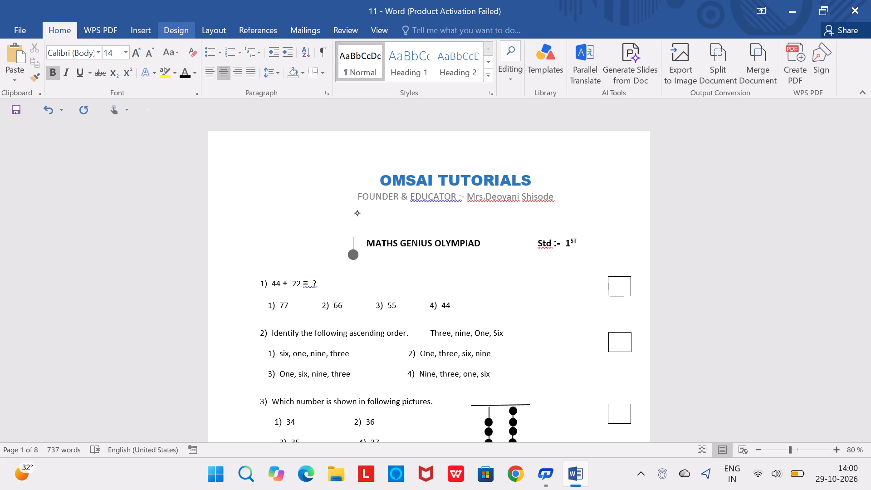
key("BackSpace")
key("BackSpace")
key("BackSpace")
key("BackSpace")
key("BackSpace")
key("BackSpace")
key("BackSpace")
key("BackSpace")
key("BackSpace")
key("BackSpace")
key("BackSpace")
key("BackSpace")
key("BackSpace")
key("BackSpace")
key("BackSpace")
key("BackSpace")
key("BackSpace")
key("BackSpace")
key("BackSpace")
key("BackSpace")
key("BackSpace")
key("BackSpace")
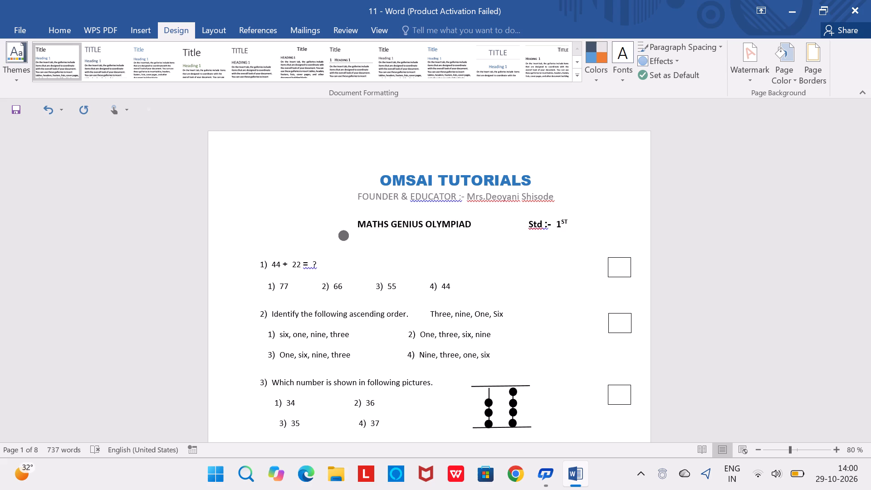
Insert four spaces in front of the MATHS GENIUS OLYMPIAD title.
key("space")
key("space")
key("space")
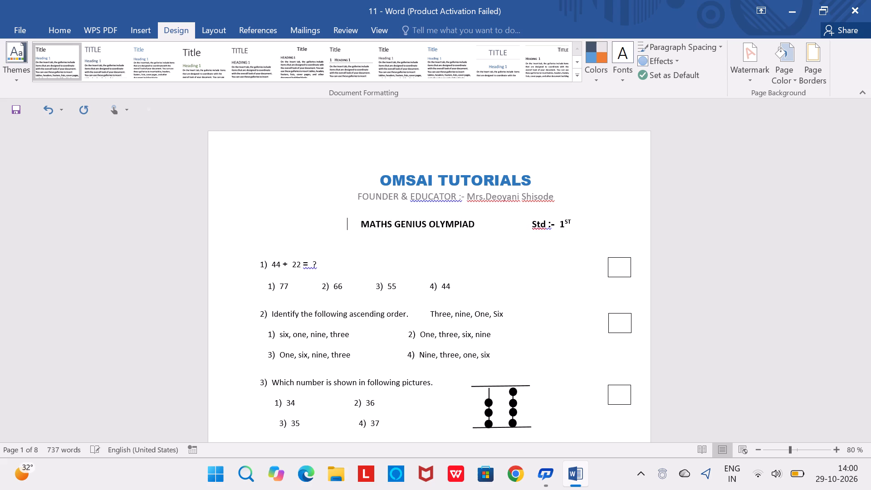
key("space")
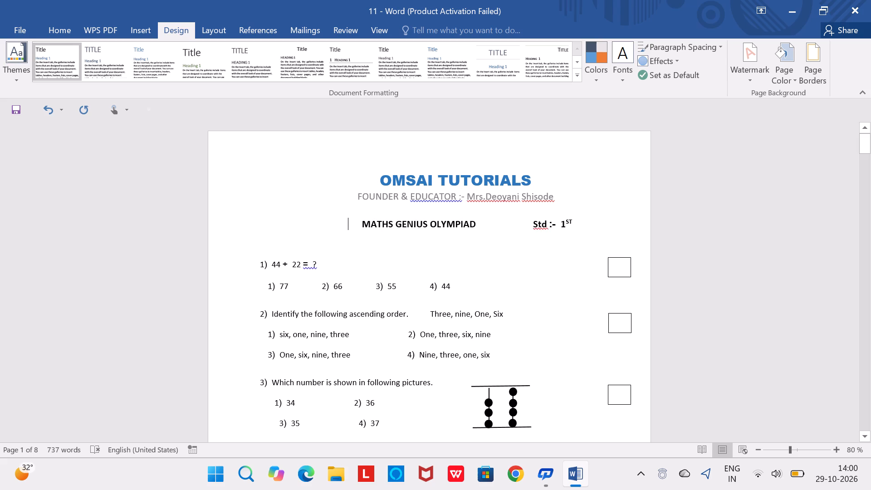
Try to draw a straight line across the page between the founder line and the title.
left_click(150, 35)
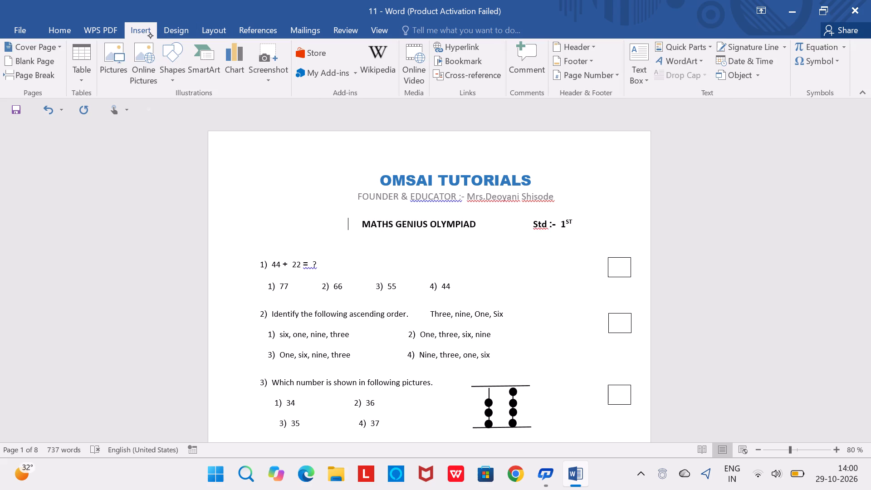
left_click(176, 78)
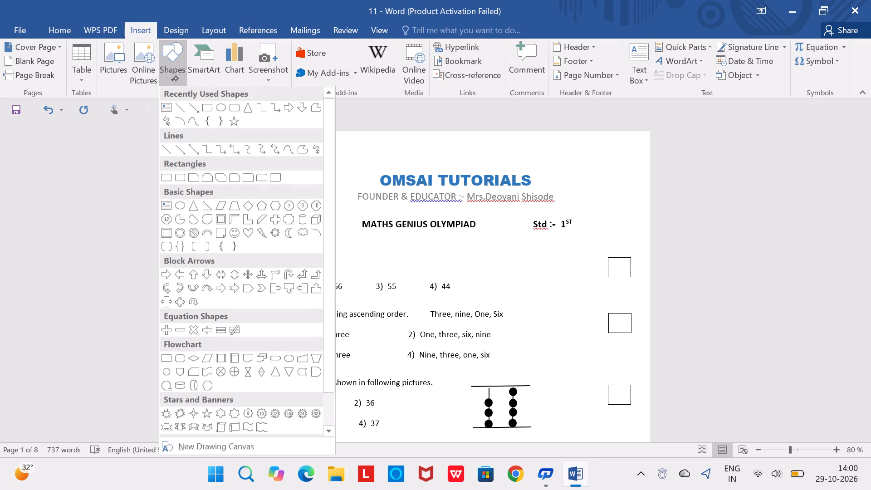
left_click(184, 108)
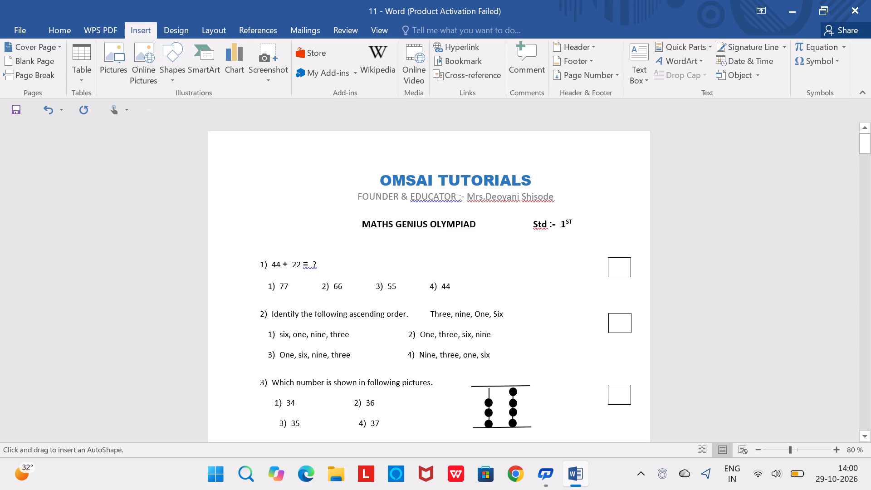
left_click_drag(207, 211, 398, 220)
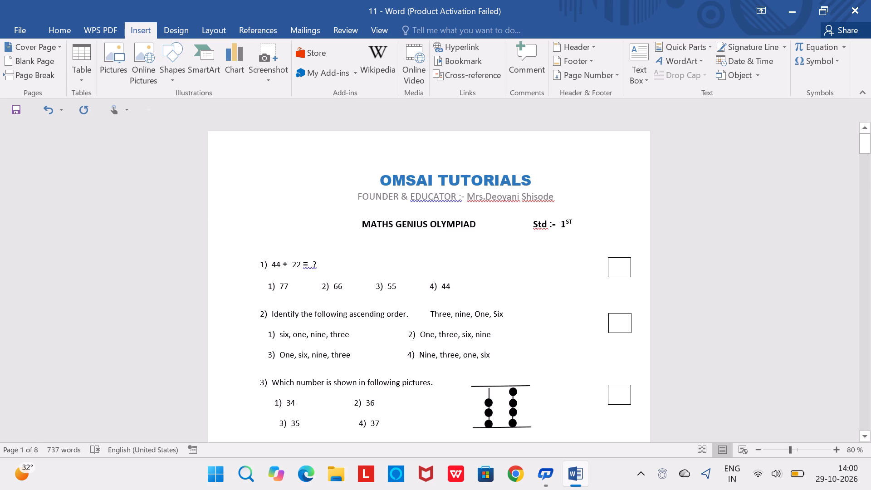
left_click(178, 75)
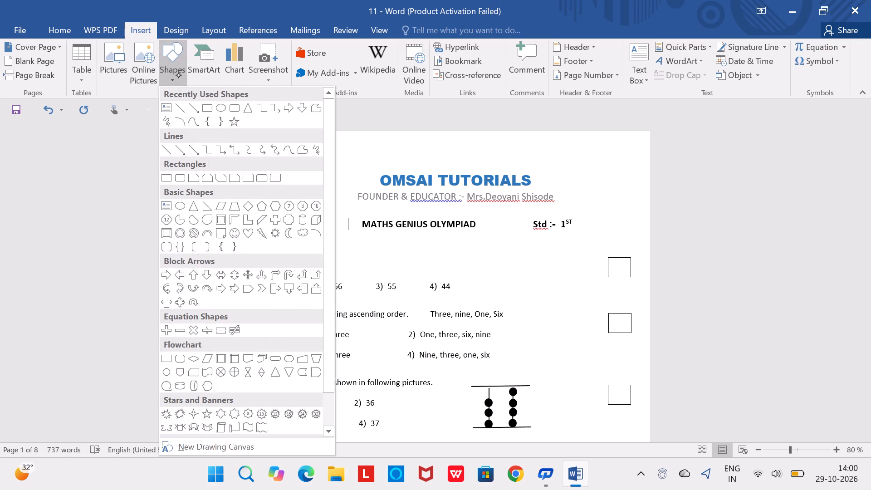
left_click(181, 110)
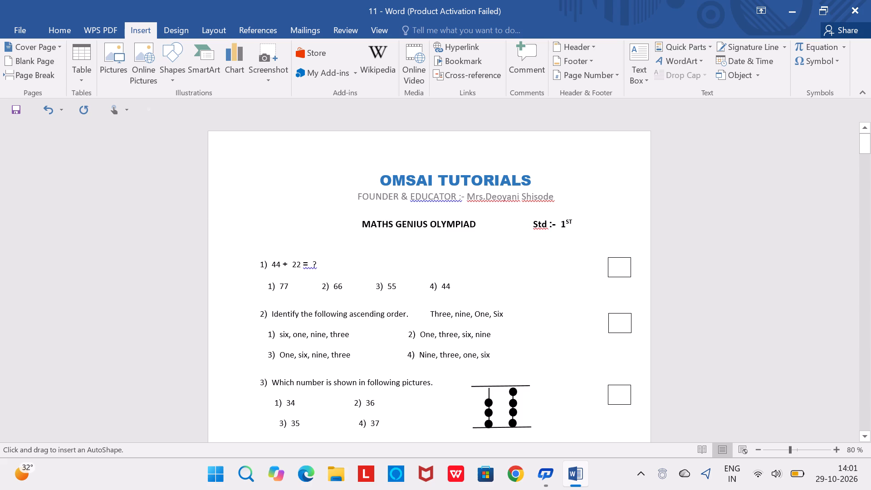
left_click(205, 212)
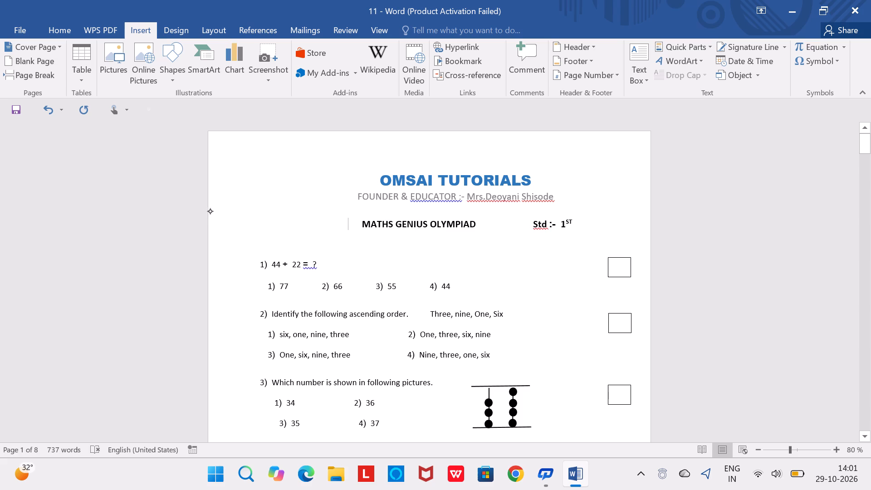
Draw a straight line about 21.47 cm wide across the full page between the founder line and the title.
left_click(175, 81)
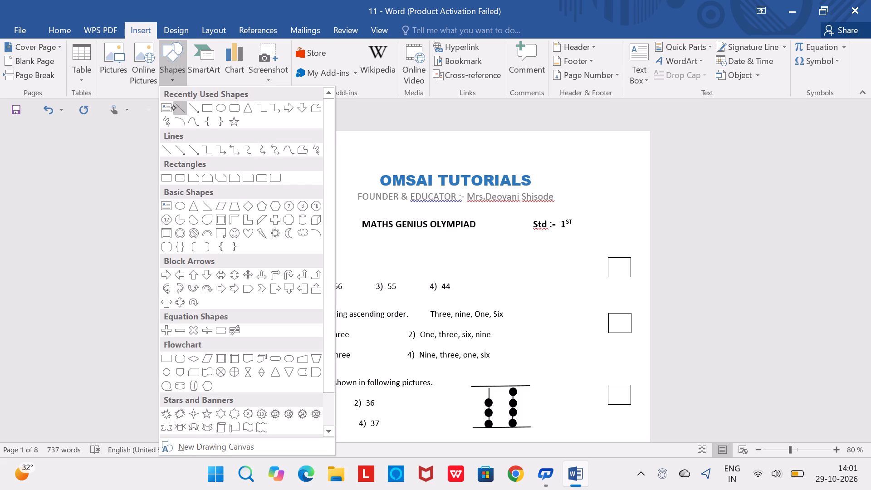
left_click(175, 108)
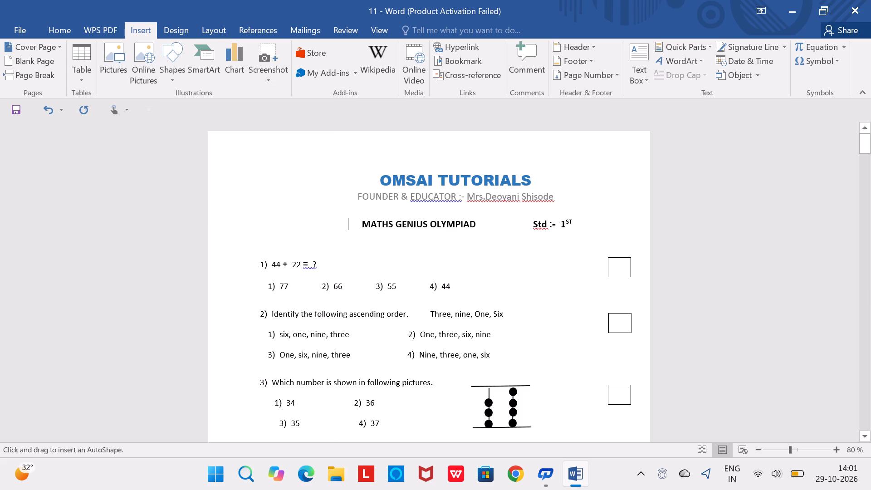
left_click_drag(209, 212, 555, 208)
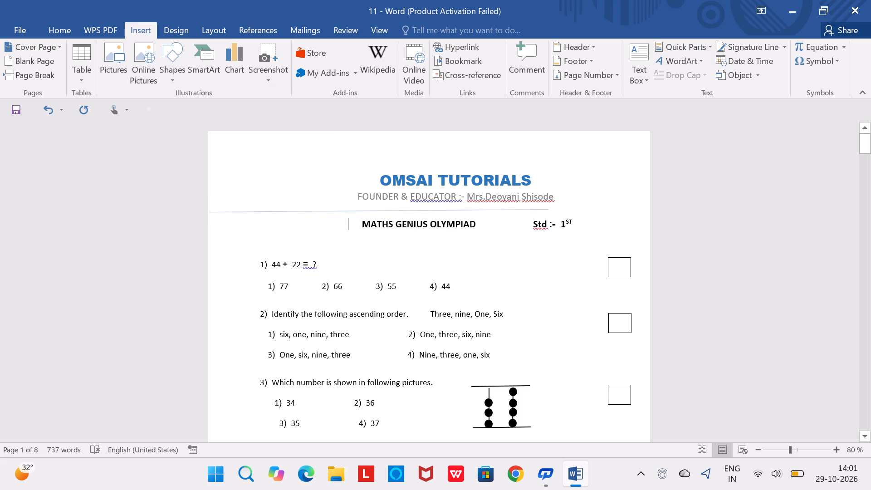
left_click_drag(555, 208, 649, 209)
left_click_drag(649, 209, 651, 208)
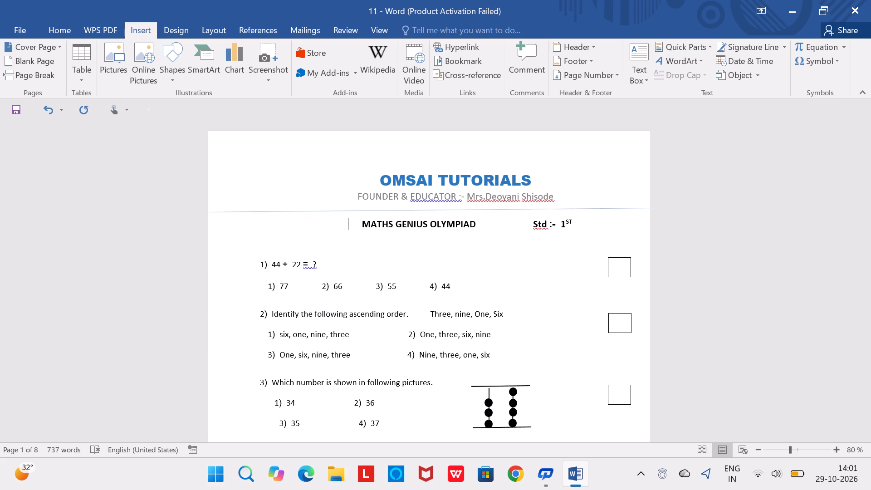
left_click_drag(651, 208, 650, 208)
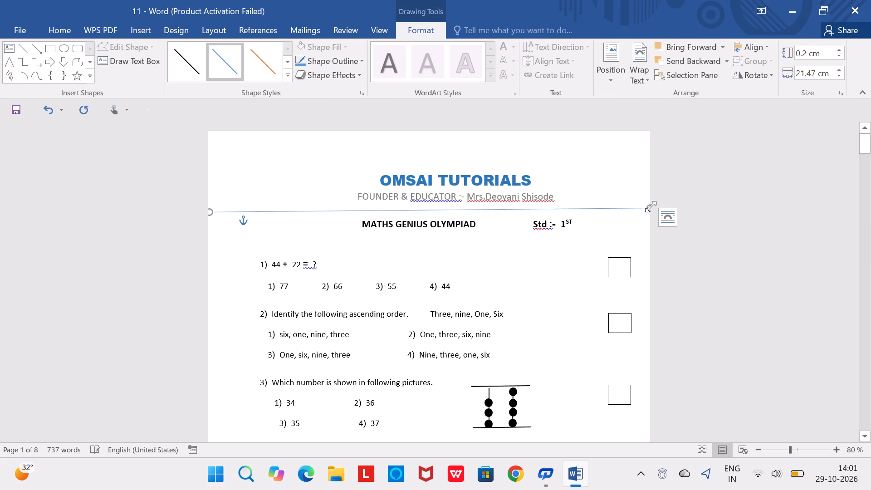
Show the gridlines and level the line beneath the header so it runs horizontally with 0 cm height.
left_click(378, 29)
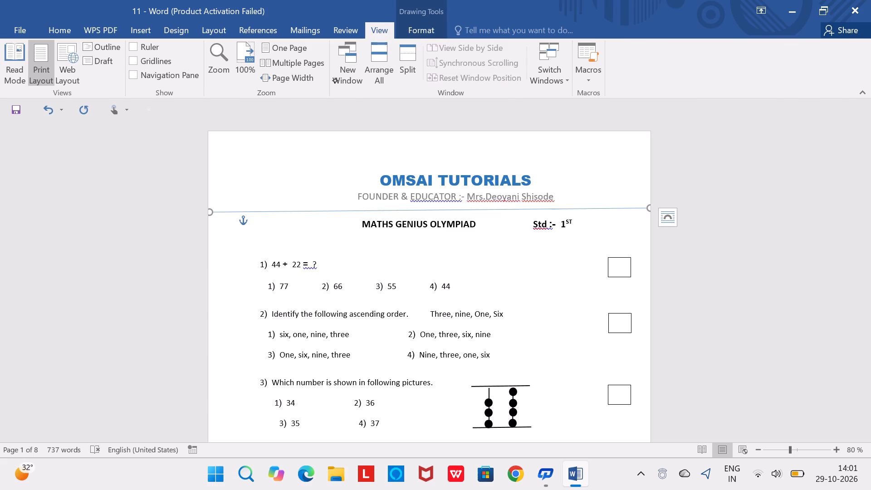
left_click(166, 64)
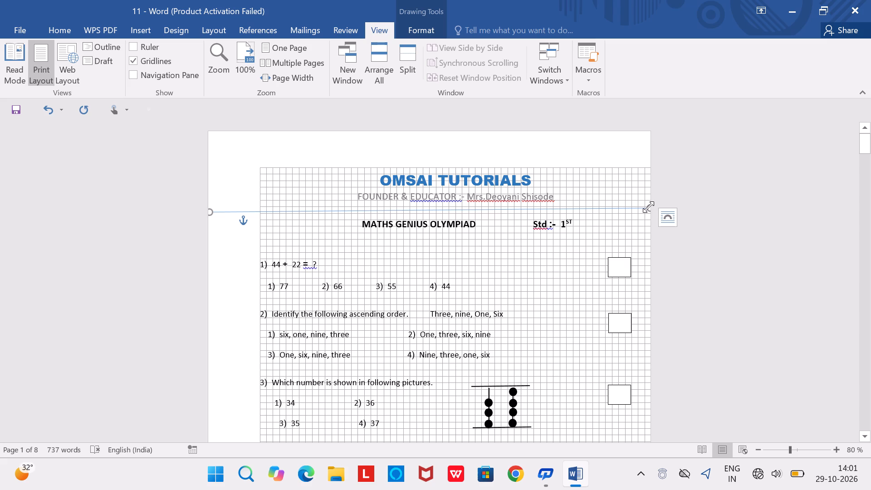
left_click_drag(648, 207, 650, 211)
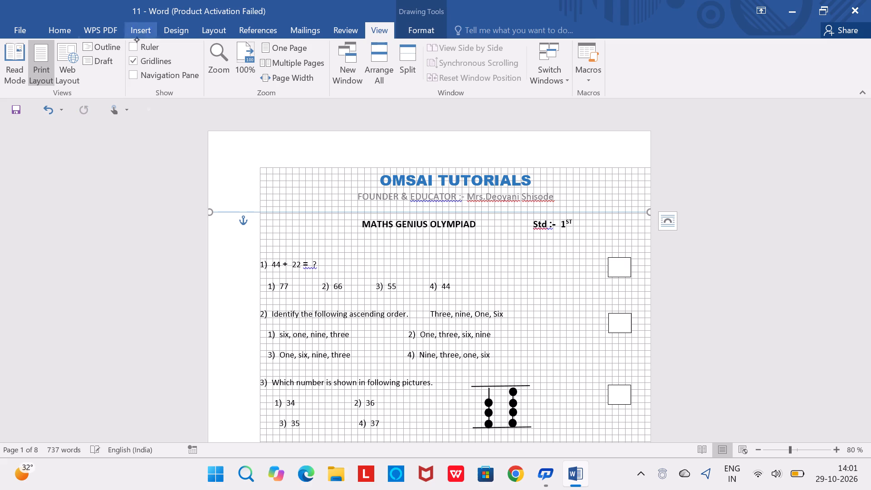
Apply the black preset line style to the line beneath the header.
left_click(428, 38)
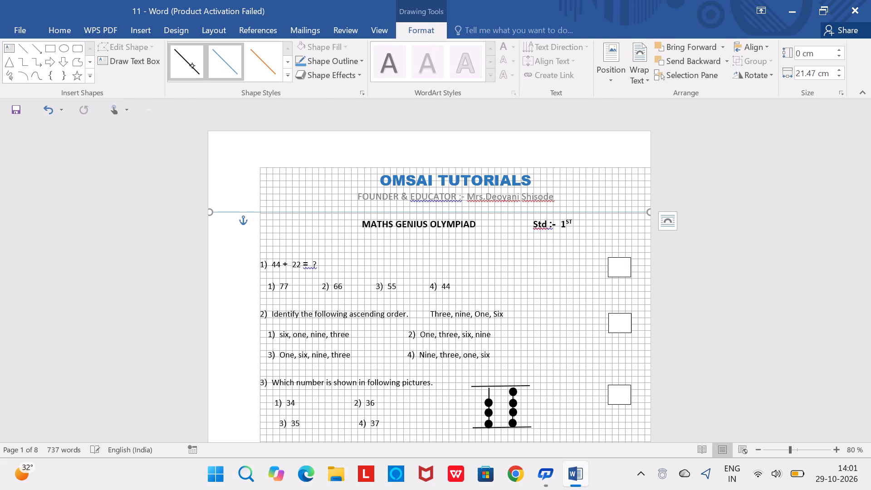
left_click(192, 65)
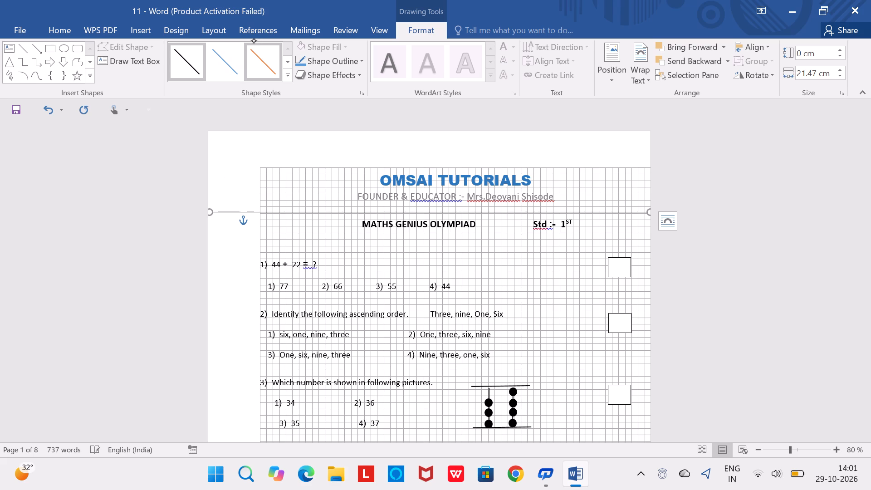
Hide the gridlines and deselect the line.
left_click(371, 36)
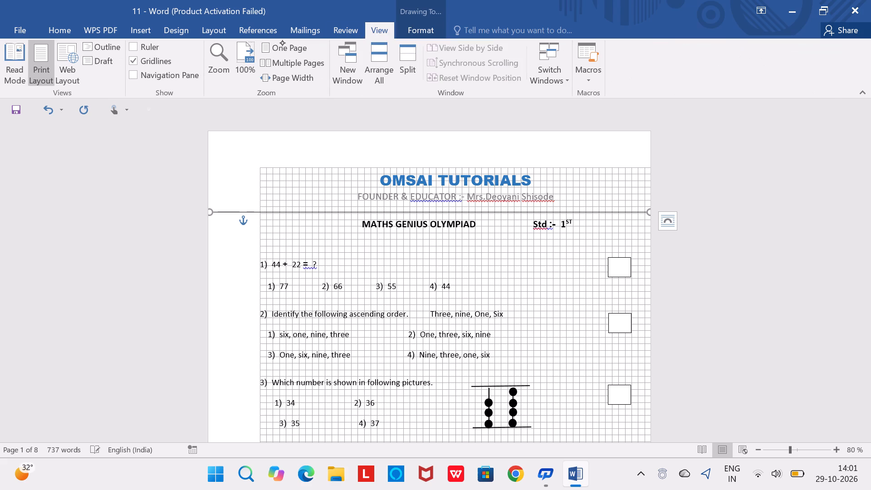
left_click(167, 62)
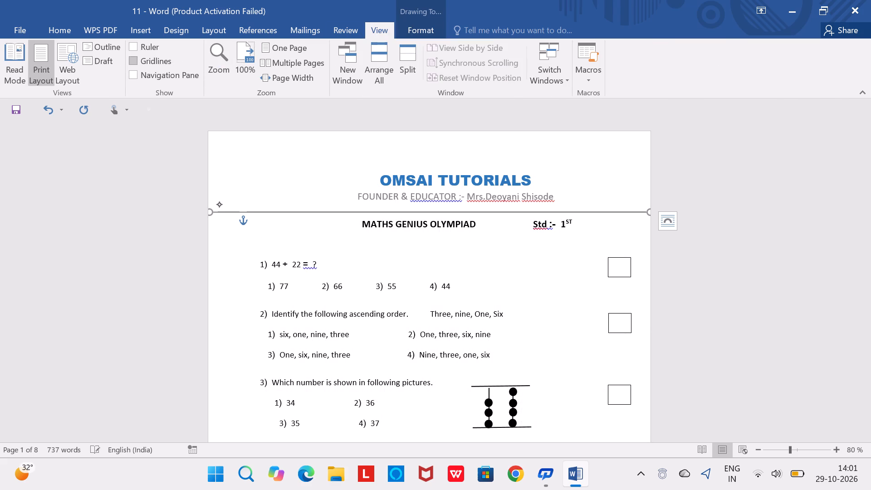
left_click(228, 260)
left_click(488, 229)
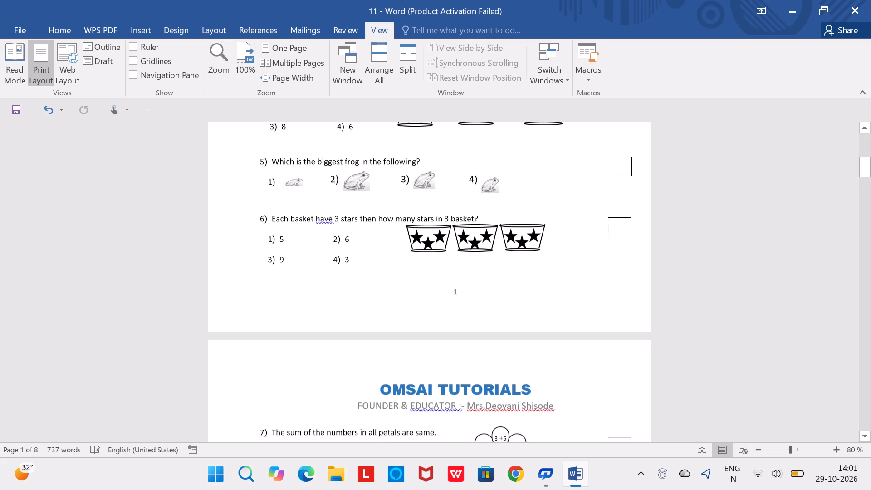
Open the page 1 footer for editing and insert the built-in Blank footer.
double_click(370, 319)
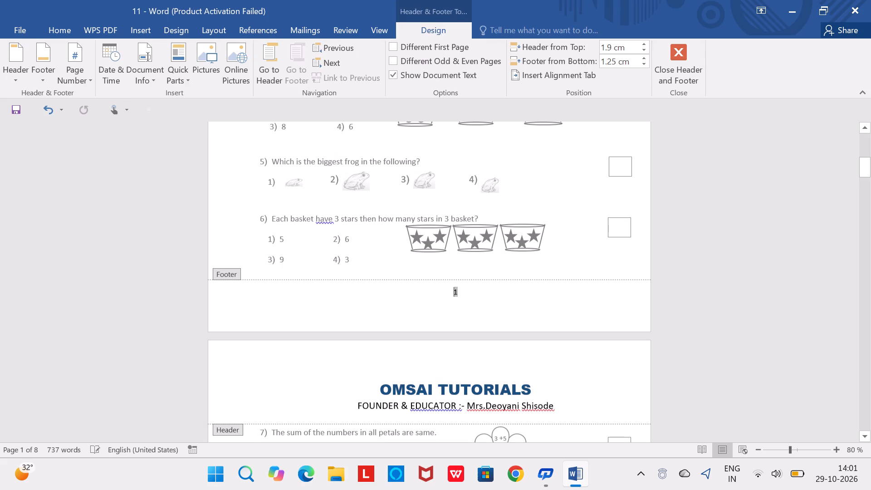
left_click(464, 295)
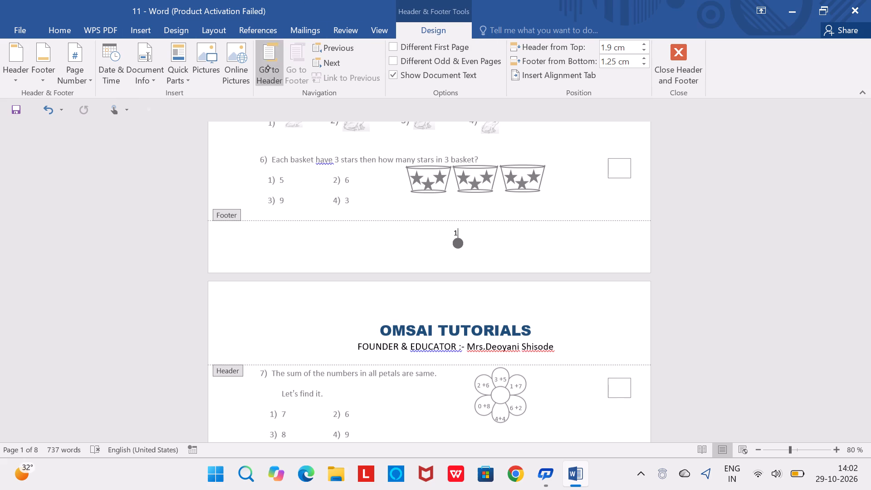
left_click(48, 83)
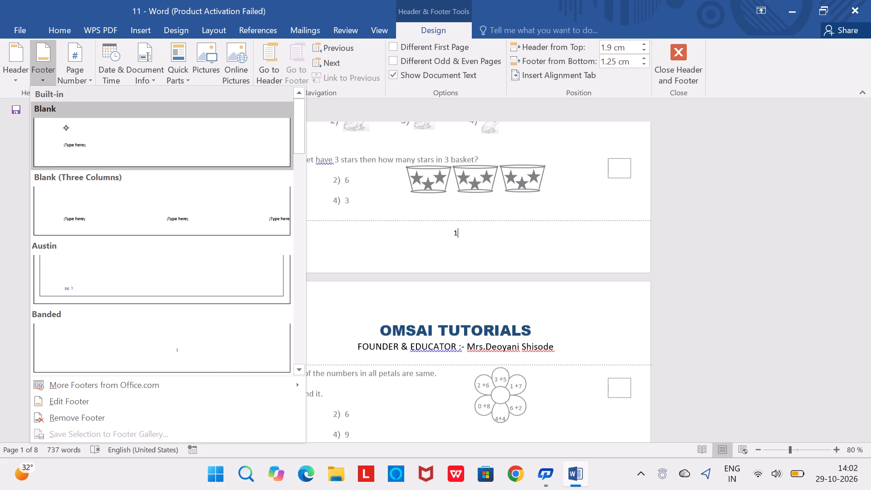
left_click(76, 143)
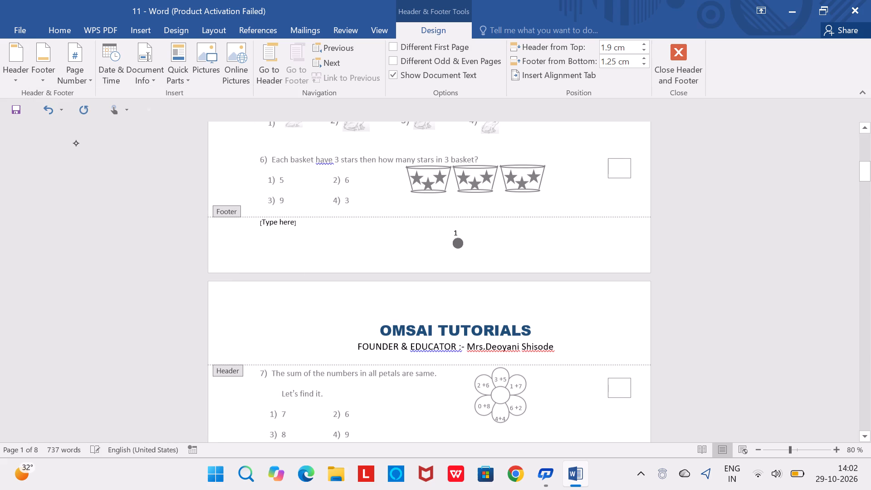
Replace the footer's placeholder text with the label Address :- followed by the tutorial's address.
left_click(270, 222)
left_click(275, 226)
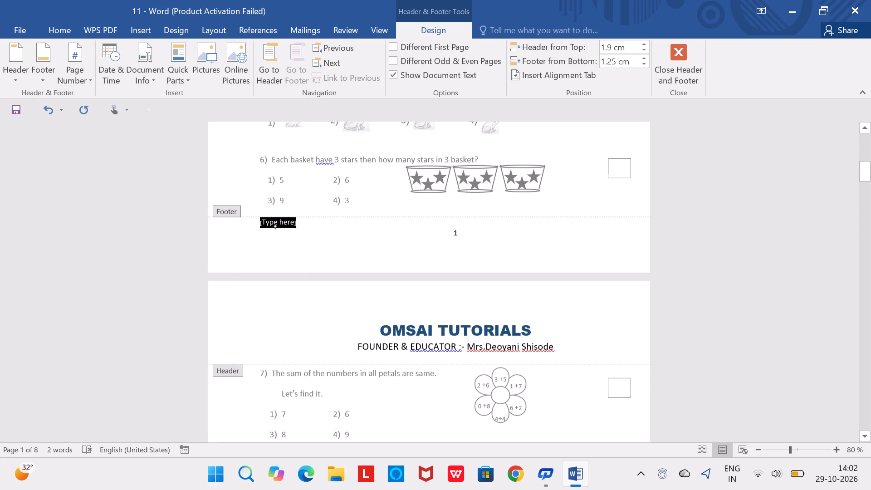
key("BackSpace")
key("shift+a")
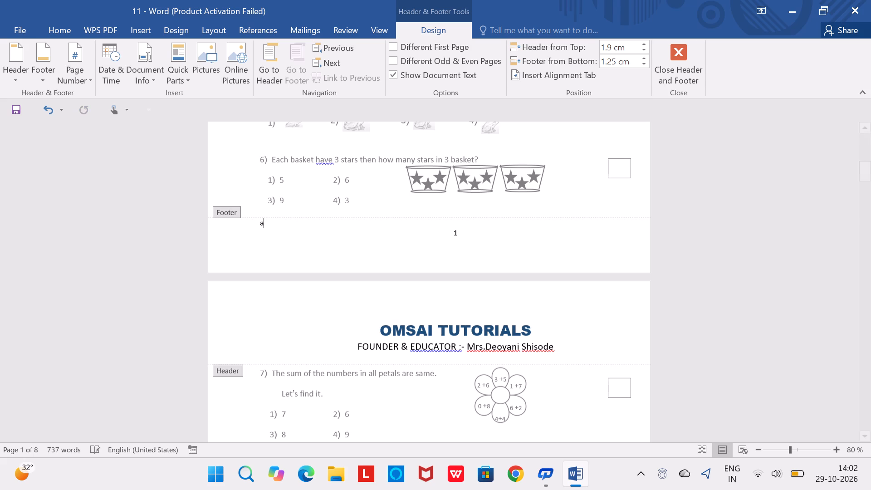
key("BackSpace")
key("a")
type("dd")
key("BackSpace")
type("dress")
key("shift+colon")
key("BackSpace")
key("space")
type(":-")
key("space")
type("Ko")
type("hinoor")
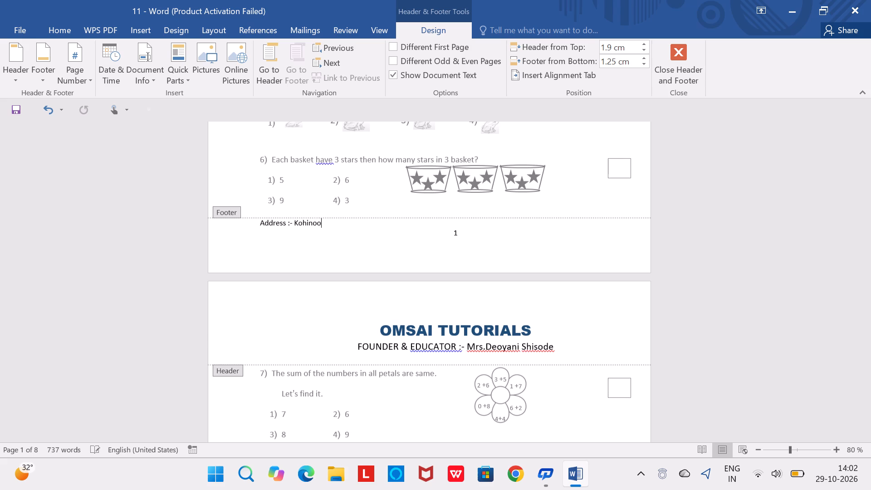
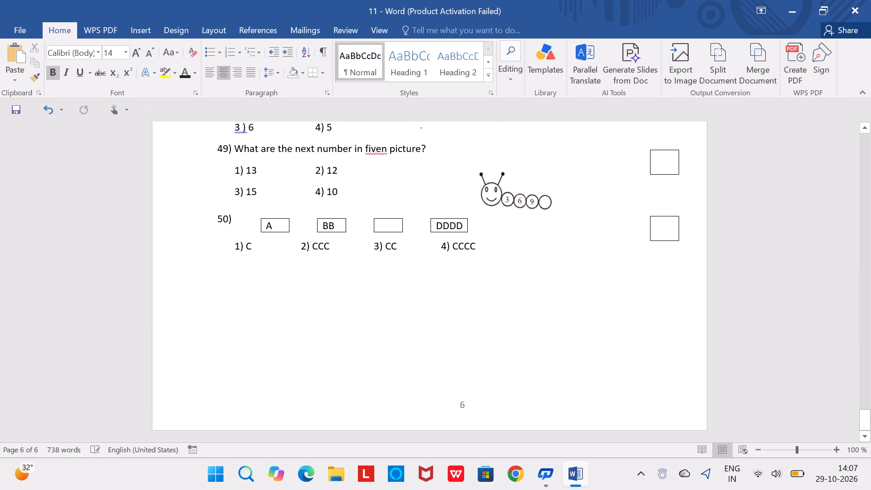
Enlarge the caterpillar picture of question 49 and move it up beside the question's answer options.
left_click(509, 201)
left_click_drag(507, 199, 489, 185)
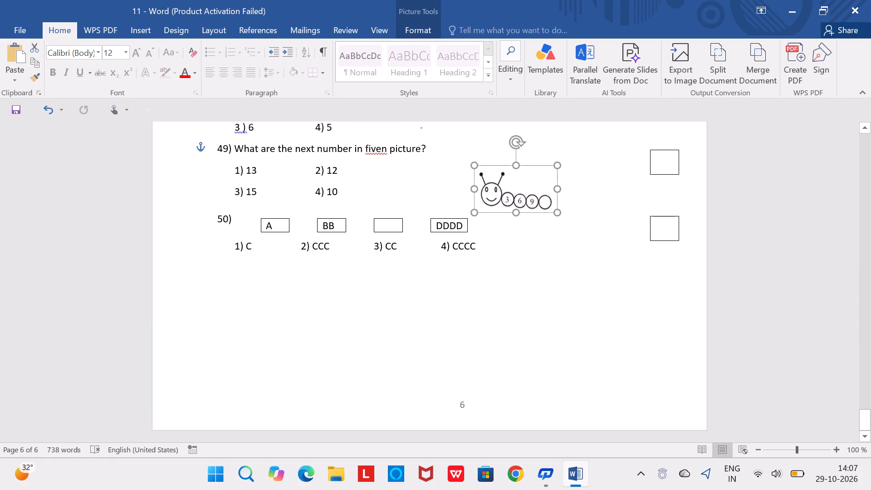
left_click_drag(489, 185, 476, 178)
left_click_drag(526, 192, 537, 198)
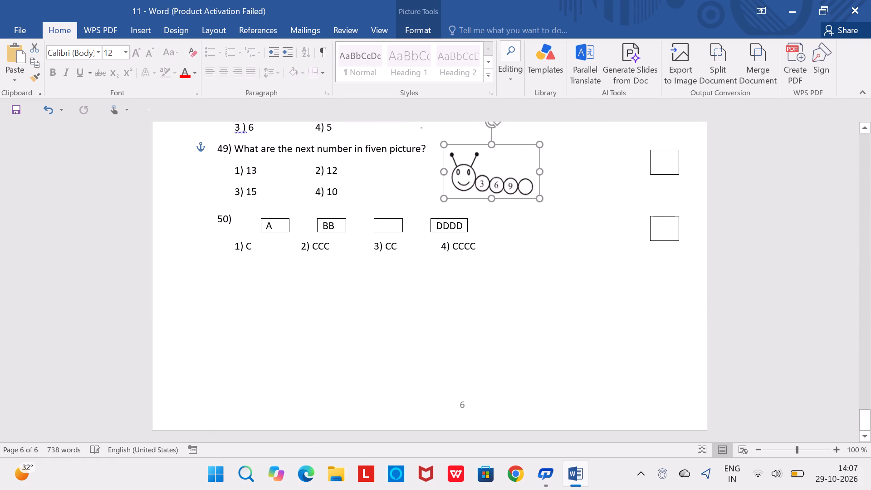
left_click_drag(537, 198, 537, 199)
left_click(538, 242)
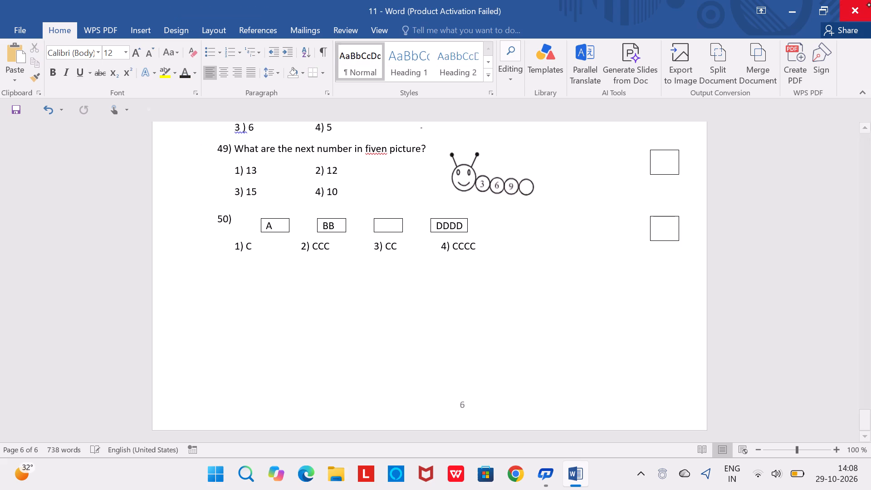
left_click(868, 7)
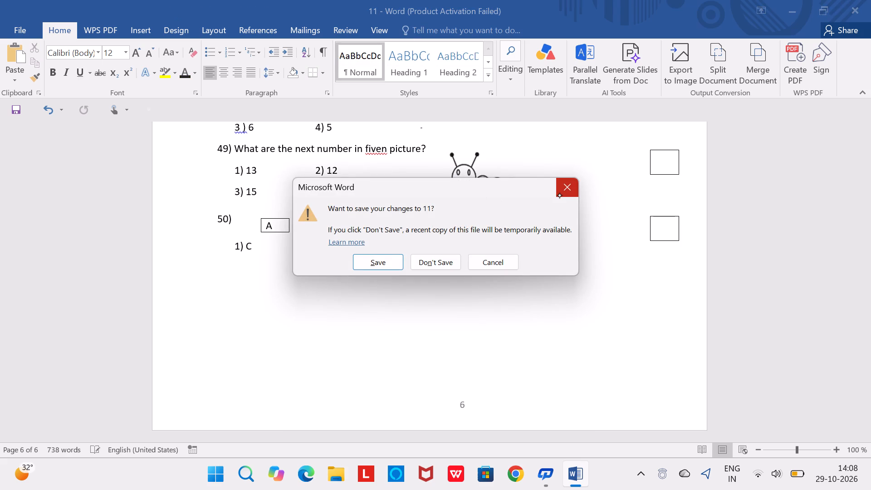
left_click(559, 195)
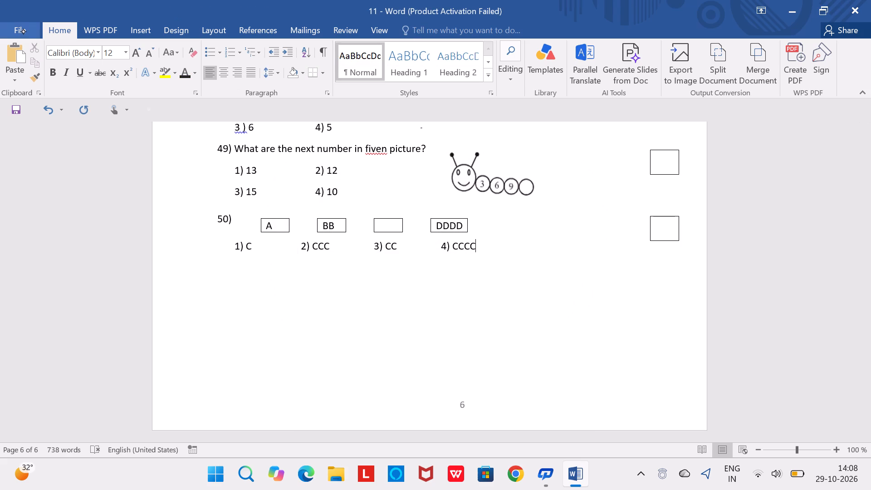
Draw a text box about 1.99 cm by 7.3 cm at the foot of page 6, paste the tutorial's address and adjust its position.
left_click(139, 31)
left_click(637, 81)
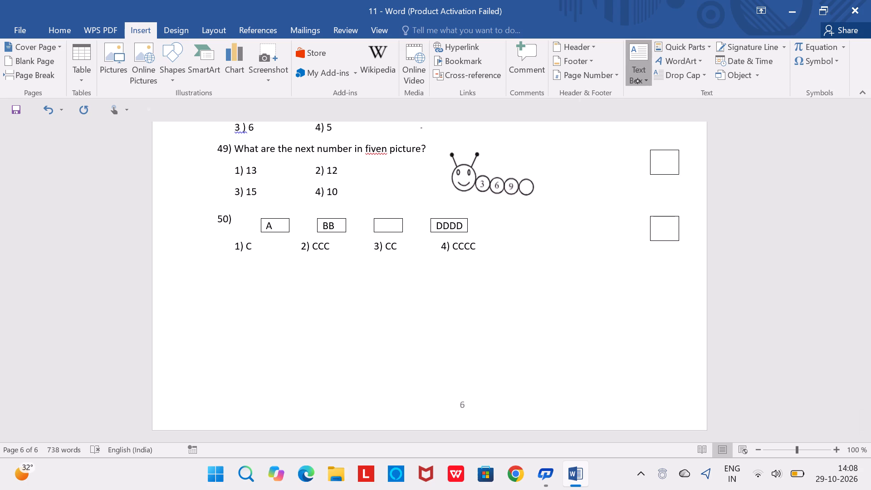
left_click(608, 369)
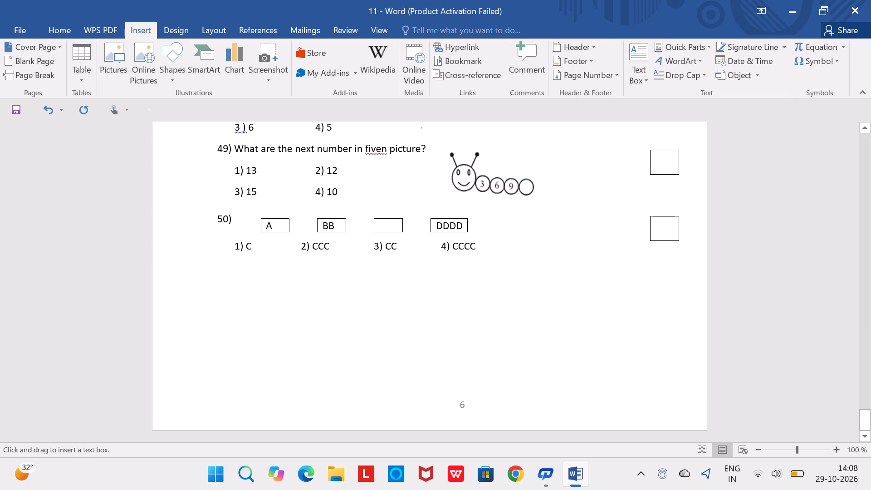
left_click_drag(191, 372, 377, 417)
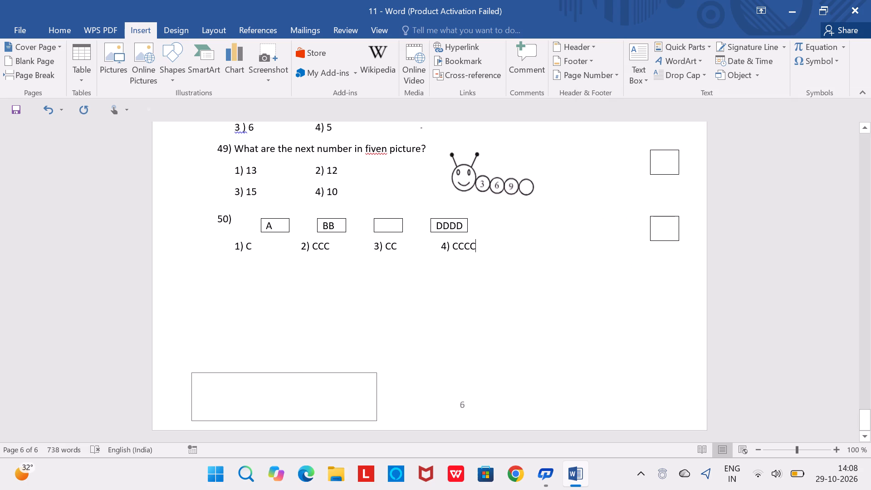
left_click_drag(377, 417, 379, 424)
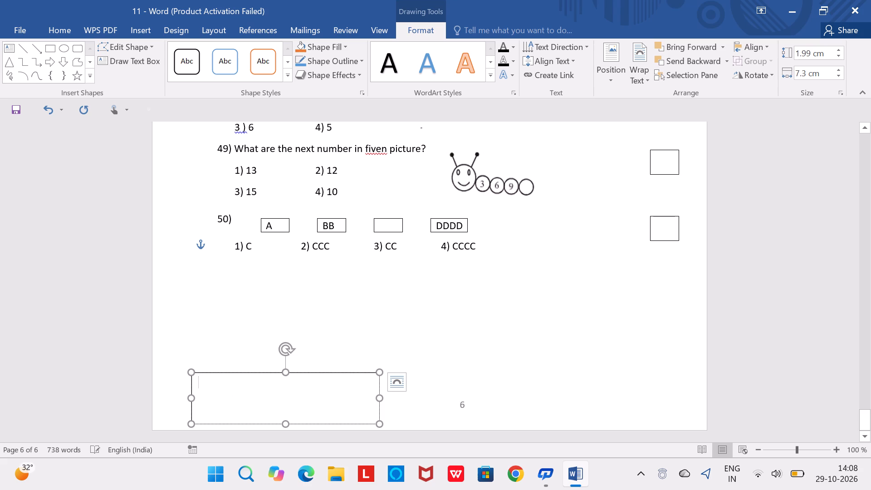
key("ctrl+v")
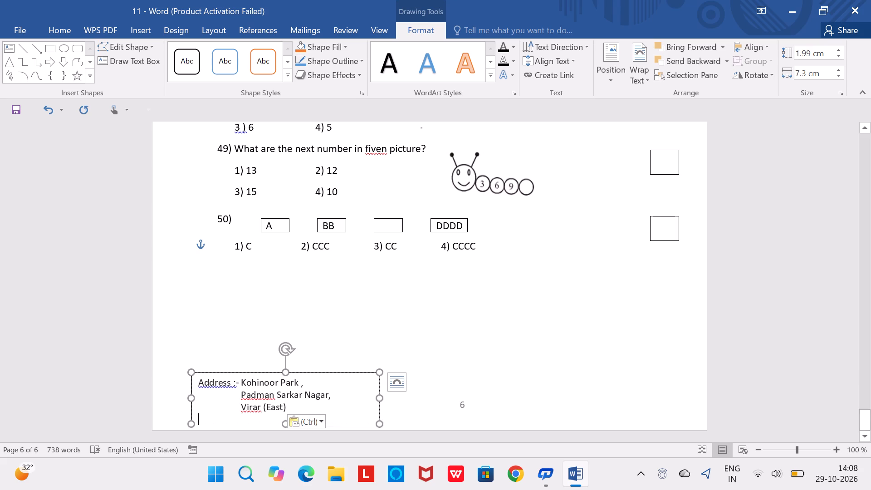
left_click_drag(334, 372, 352, 379)
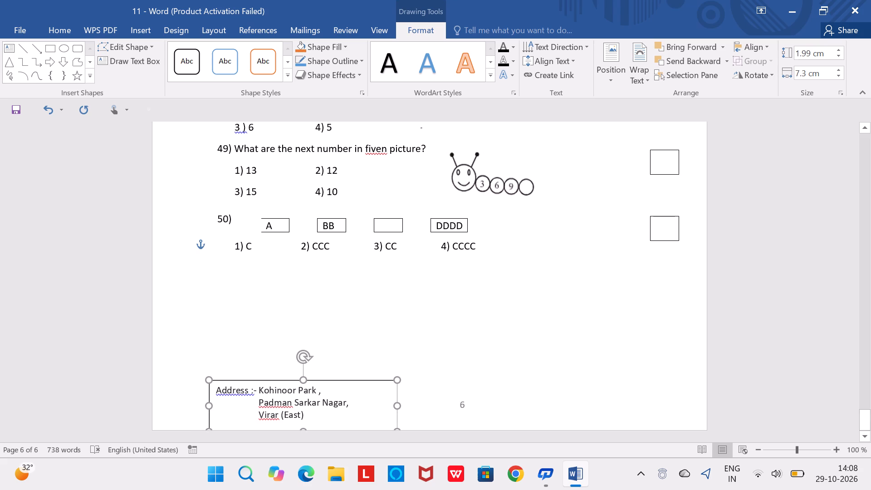
left_click_drag(352, 379, 352, 380)
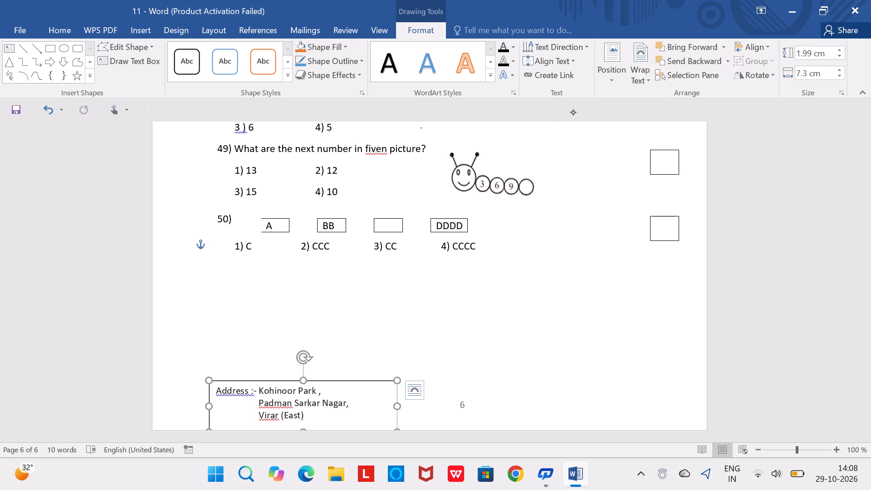
Set the page 6 address text box to no fill and no outline.
left_click(347, 48)
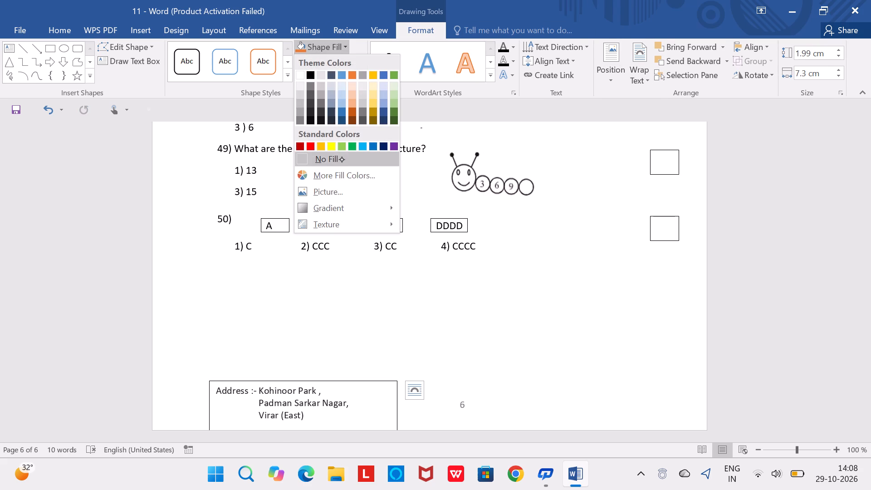
left_click(342, 159)
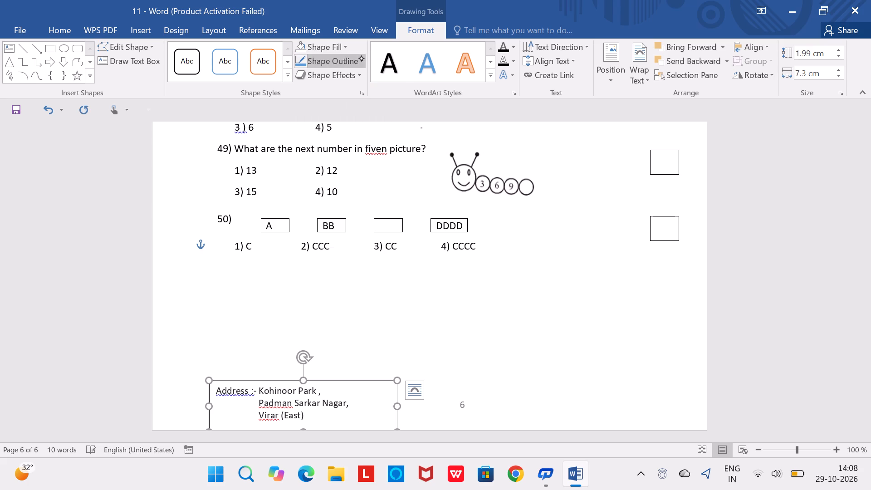
left_click(361, 59)
left_click(328, 174)
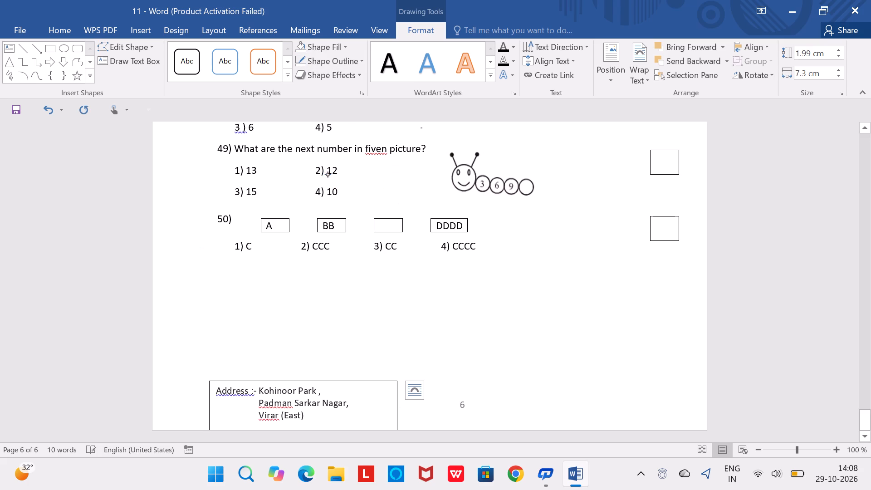
Copy the address text box to the foot of page 5, below question 44, and nudge it into place.
key("ctrl+c")
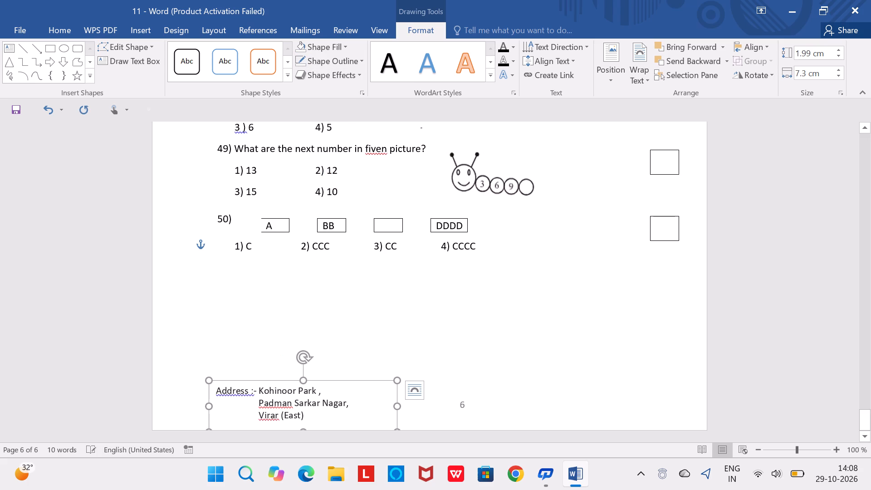
left_click(286, 377)
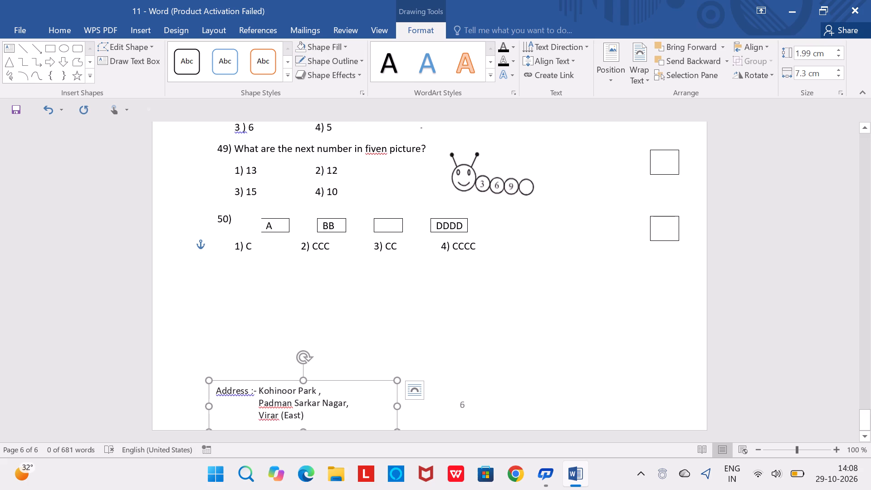
key("ctrl+c")
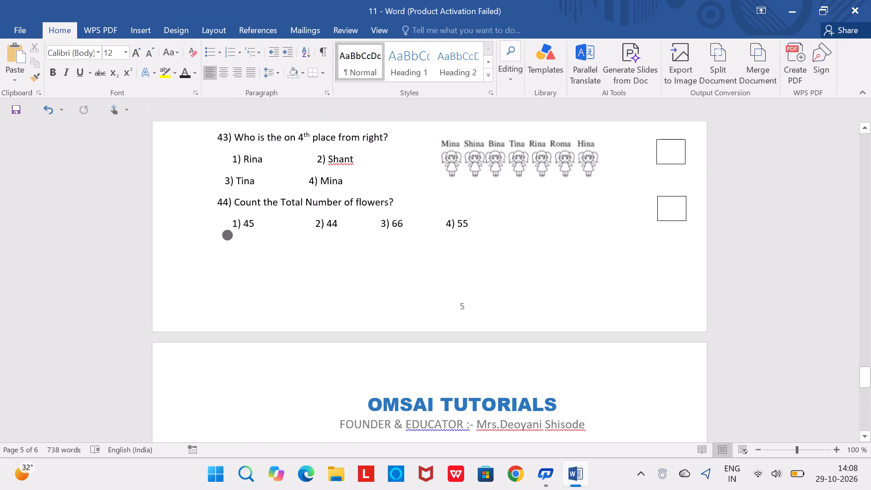
key("ctrl+v")
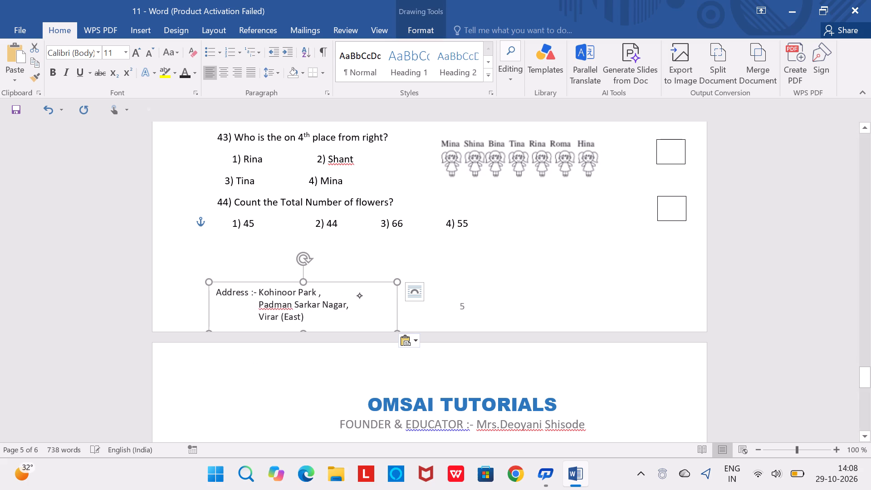
left_click_drag(367, 282, 377, 284)
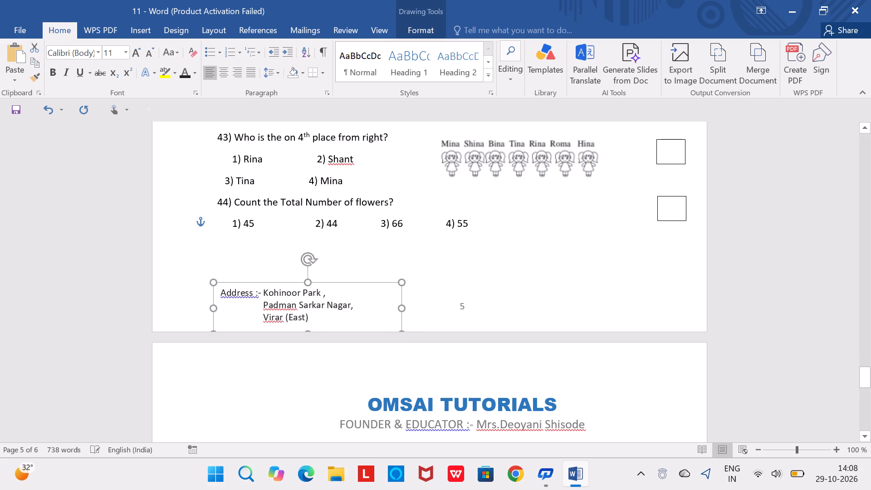
left_click_drag(377, 284, 376, 285)
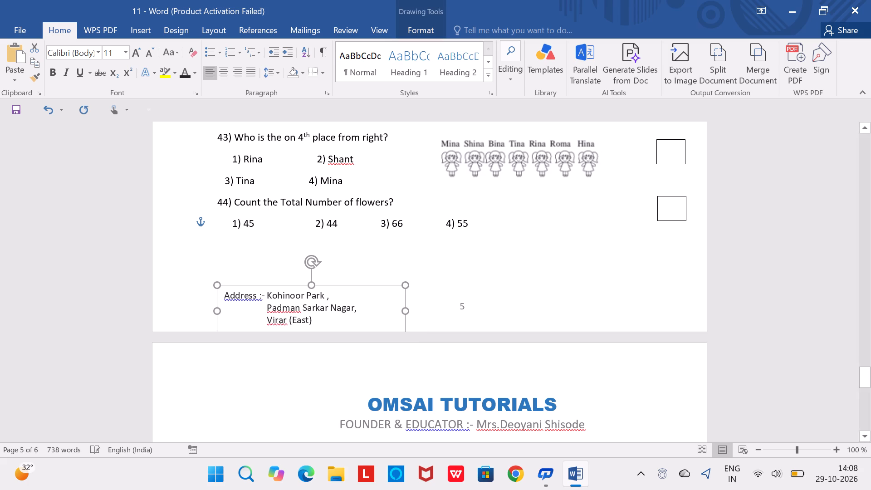
left_click_drag(376, 285, 380, 282)
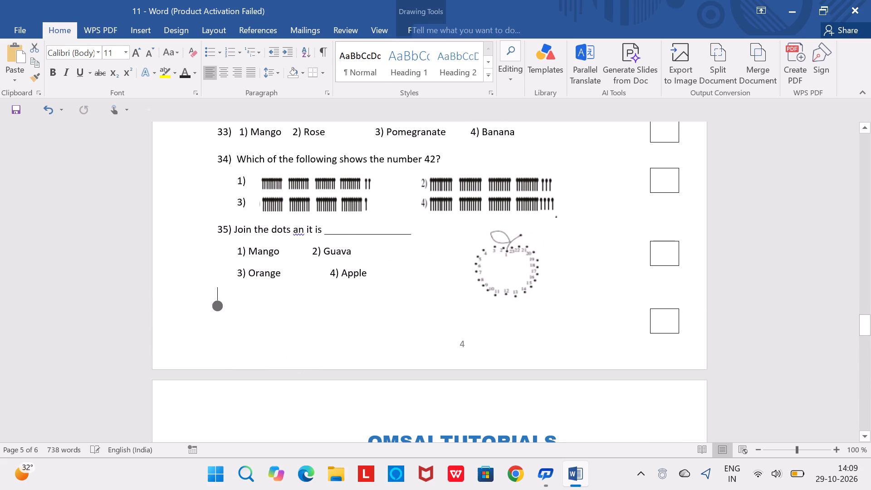
Paste the address text box at the foot of page 4, below question 35.
key("ctrl+v")
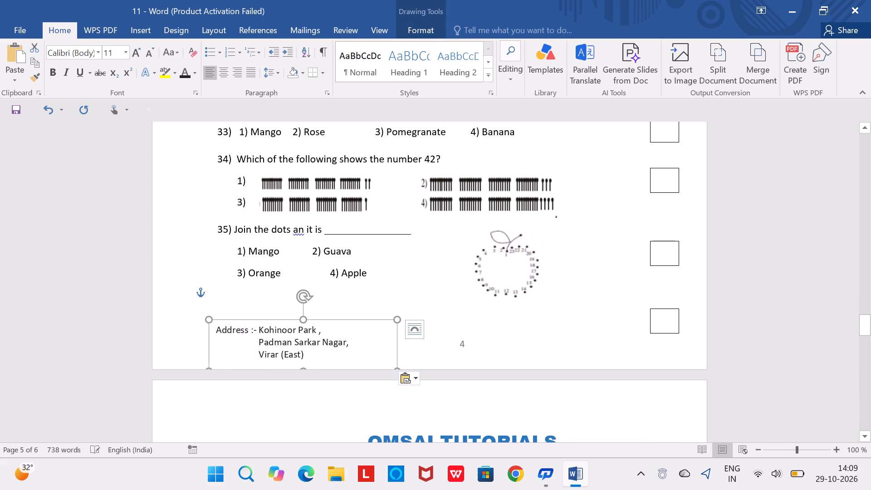
left_click(346, 318)
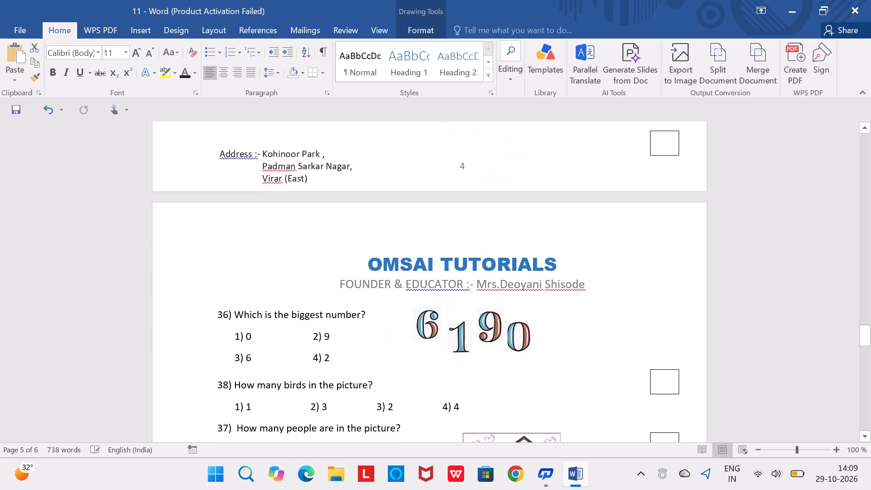
Move the stray empty answer box from the bottom of page 4 to beside question 36 on page 5.
left_click(669, 144)
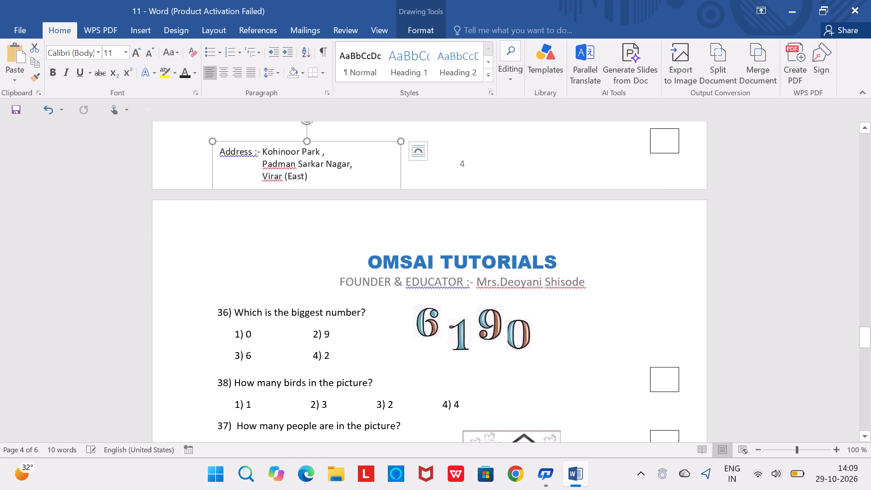
left_click_drag(670, 131, 670, 193)
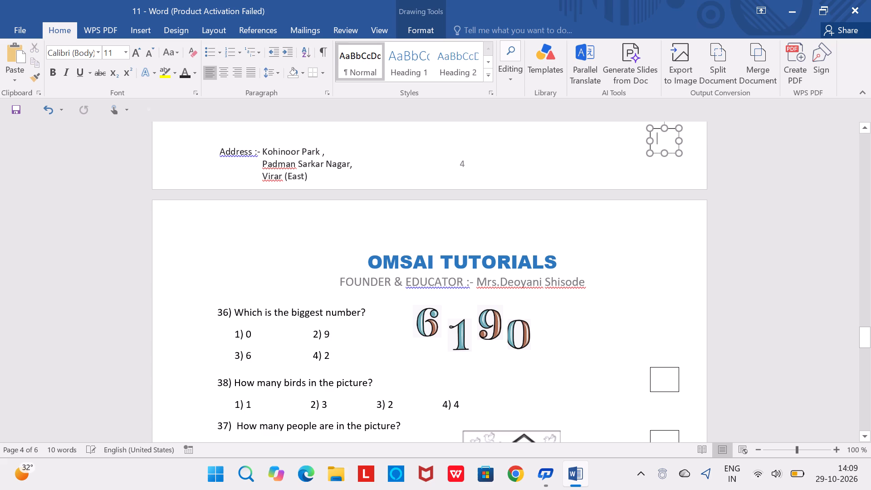
left_click_drag(670, 193, 670, 314)
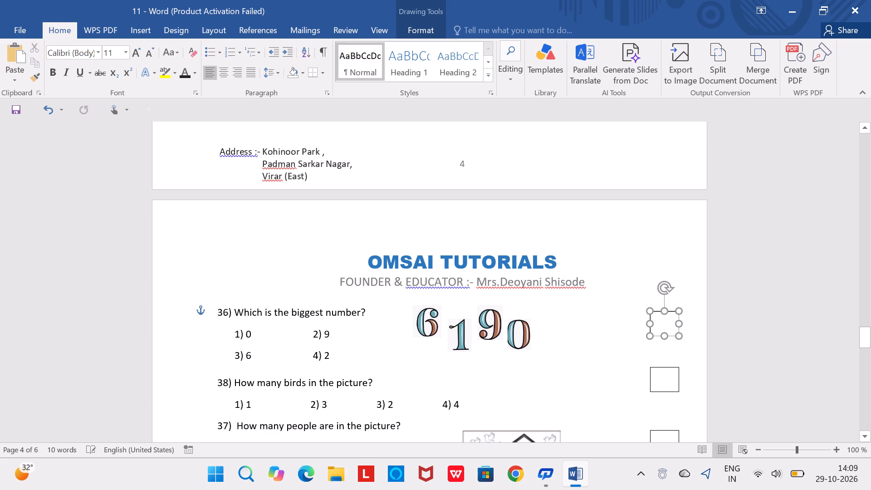
left_click_drag(670, 314, 670, 313)
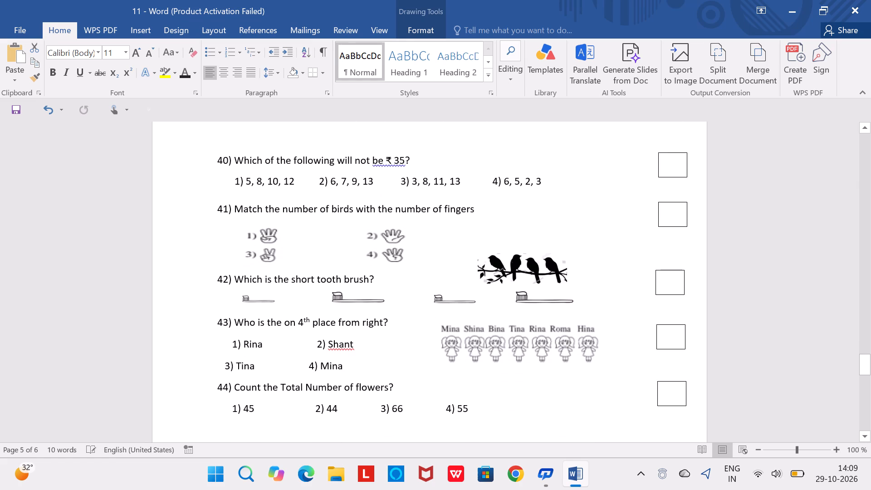
Break question 39's options 3) Three and 4) Four onto a new line and indent it beneath option 1.
left_click(524, 267)
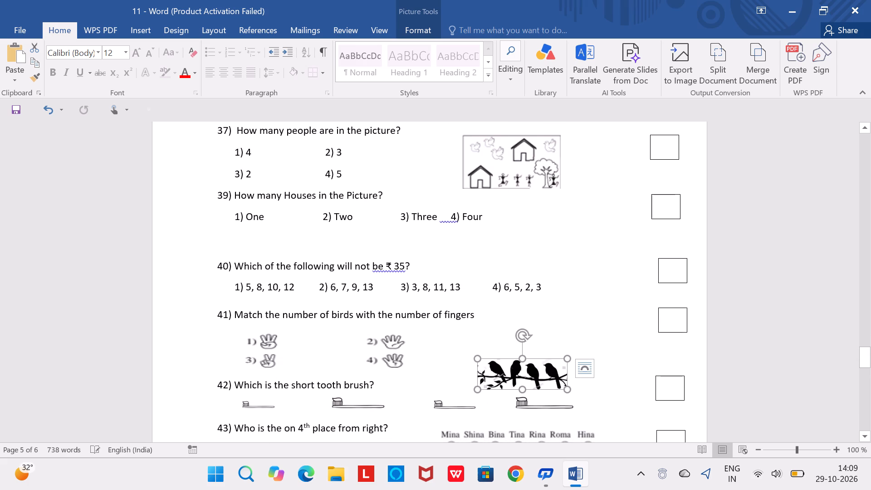
left_click(399, 215)
key("Return")
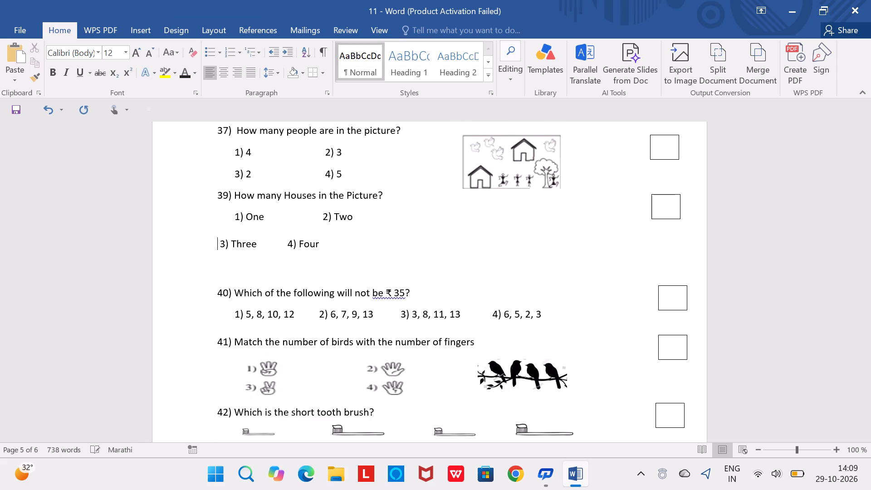
key("space")
key("space")
key("space")
key("space")
key("space")
Add spaces before option 4) Four of question 39 so that it lines up beneath option 2) Two.
key("Right")
key("Right")
key("Right")
key("Right")
key("Right")
key("Right")
key("Right")
key("Right")
key("Right")
key("Right")
key("Right")
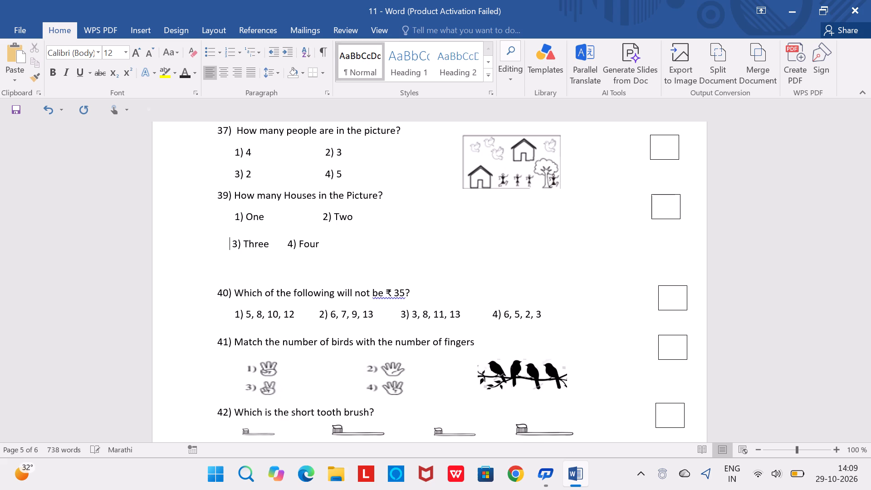
key("Right")
key("space")
key("space")
key("space")
key("space")
key("space")
key("space")
key("space")
key("space")
key("space")
key("space")
key("space")
key("space")
key("space")
key("space")
key("space")
key("space")
key("space")
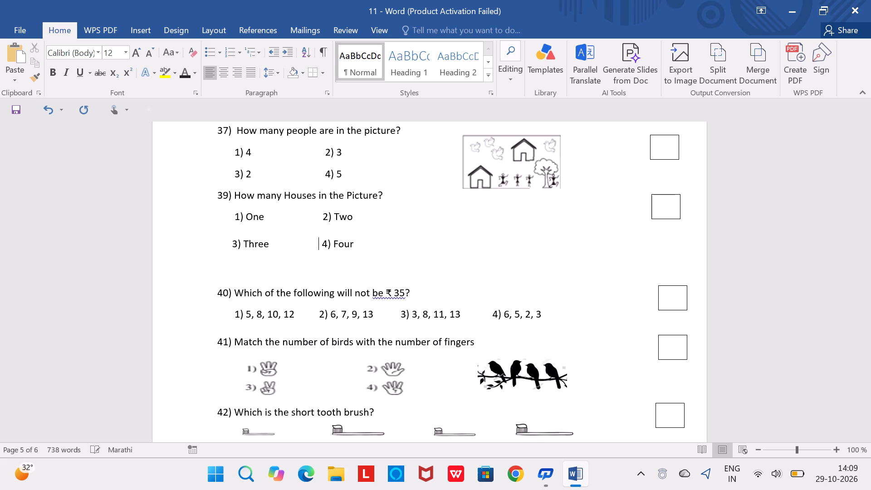
Remove the empty line between question 39's options and question 40.
key("Down")
key("Down")
key("Left")
key("Left")
key("Left")
key("Left")
key("Left")
key("Left")
key("Left")
key("Left")
key("Left")
key("Left")
key("Left")
key("Left")
key("Left")
key("Left")
key("Left")
key("Left")
key("Left")
key("Left")
key("Left")
key("Left")
key("Left")
key("Down")
key("BackSpace")
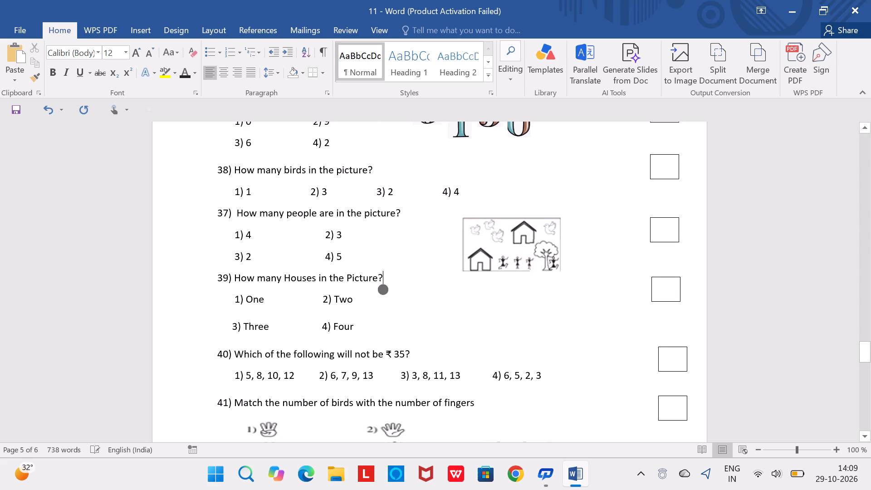
Move the houses-and-people picture lower and closer to the options, so that it sits beside questions 37 and 39.
left_click(509, 230)
left_click_drag(509, 230, 499, 257)
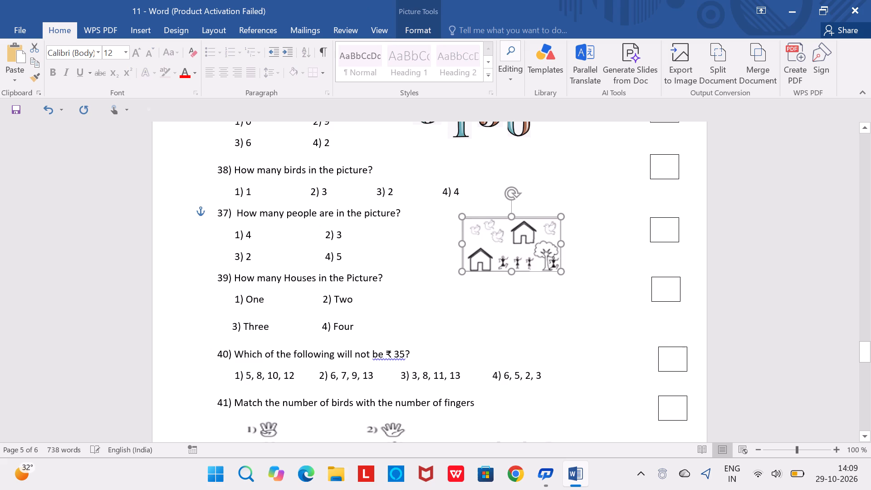
left_click_drag(499, 257, 462, 256)
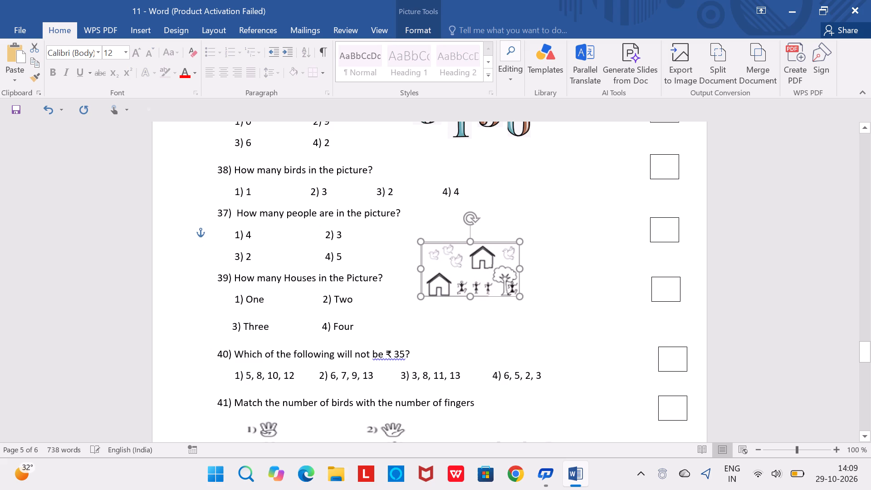
left_click_drag(462, 256, 461, 256)
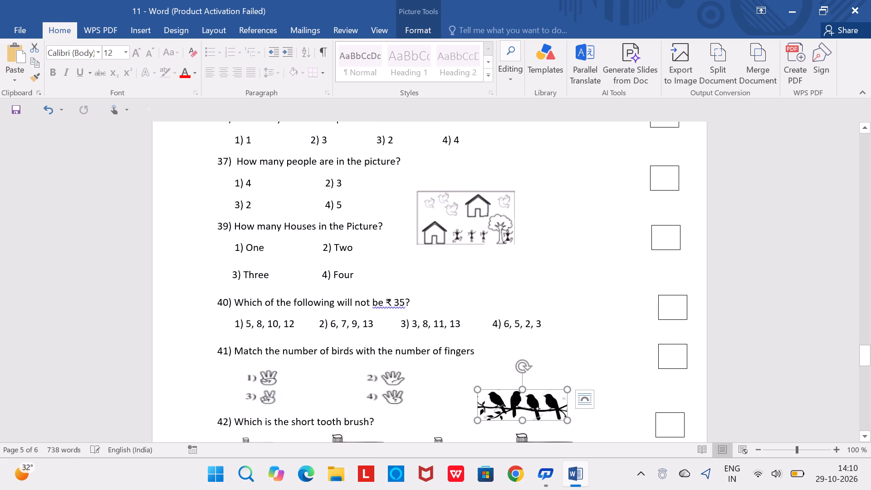
Move the picture of birds on a branch from question 41 to beside question 38, just after option 4) 4.
left_click_drag(537, 408, 527, 156)
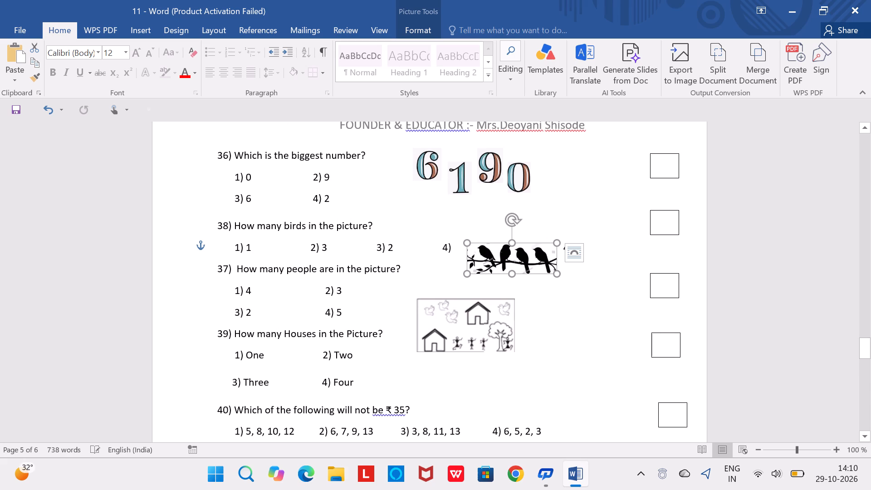
left_click(464, 196)
left_click(469, 175)
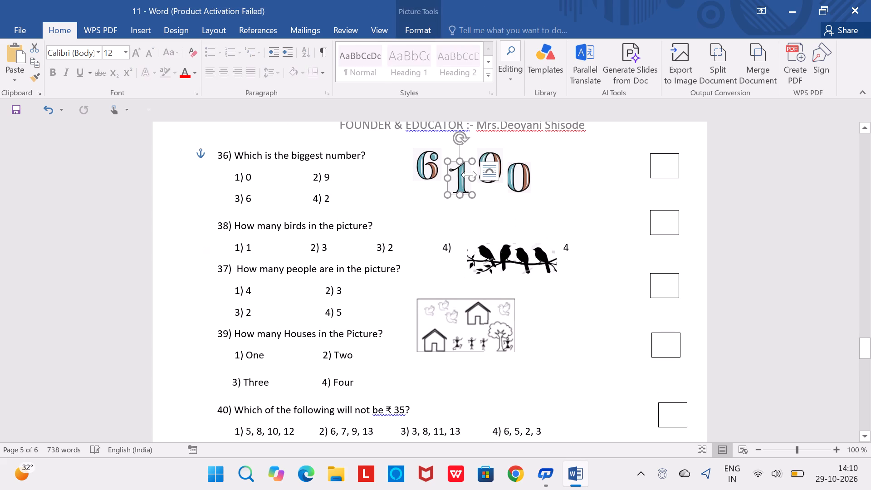
left_click_drag(517, 260, 530, 246)
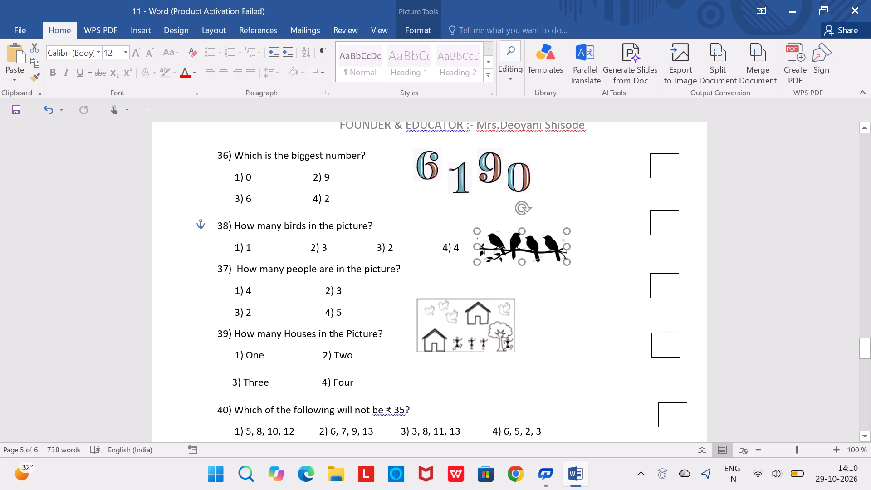
left_click_drag(530, 246, 529, 246)
left_click(553, 299)
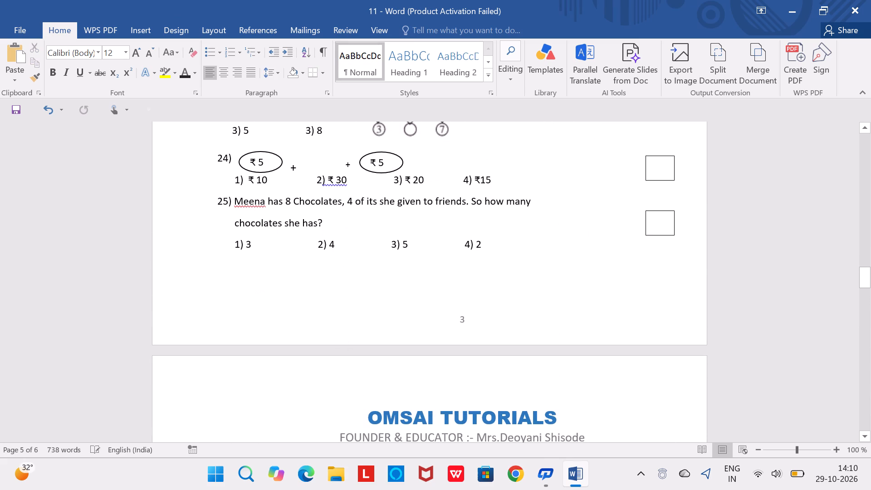
Paste the address text box at the foot of page 3, below question 25.
key("ctrl+v")
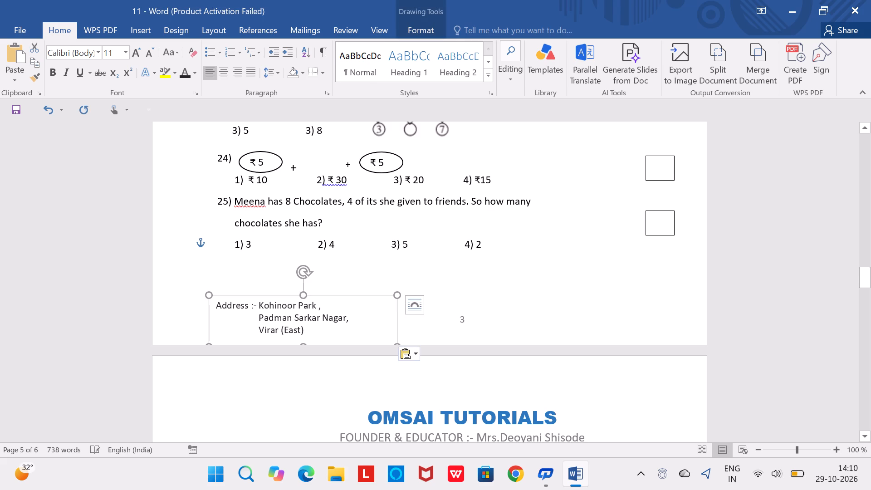
left_click(374, 293)
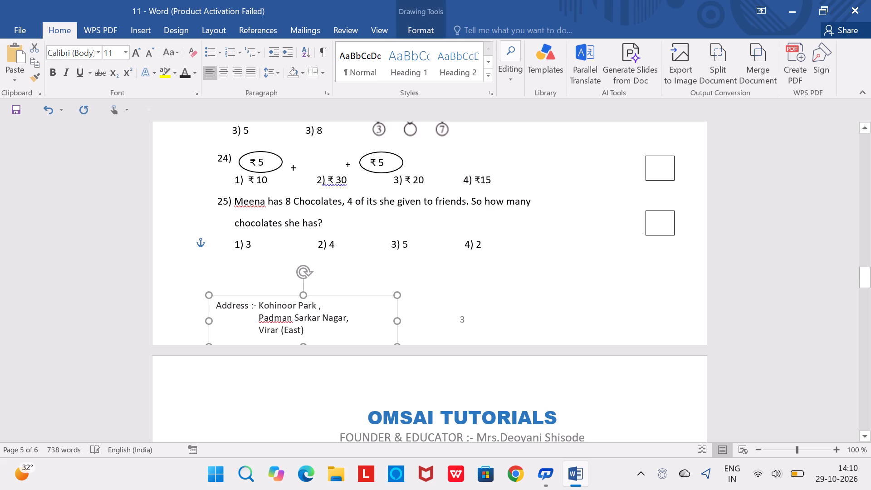
left_click(525, 339)
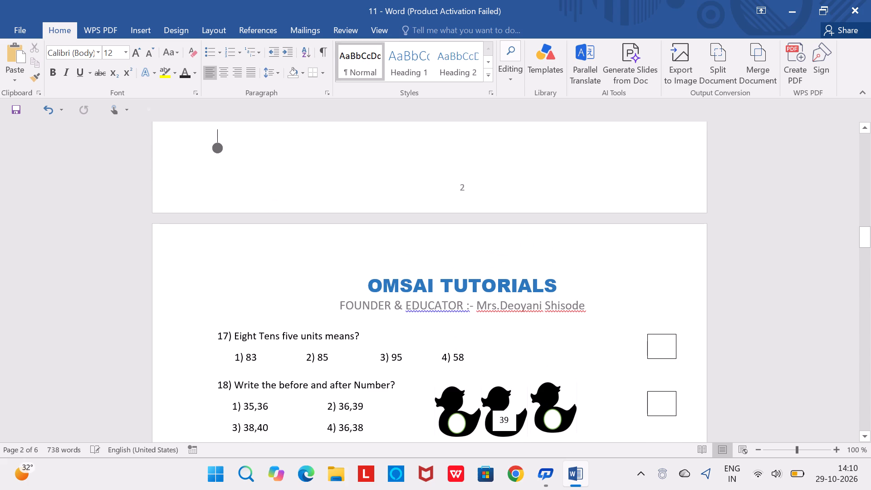
Paste the address text box at the foot of page 2.
key("ctrl+v")
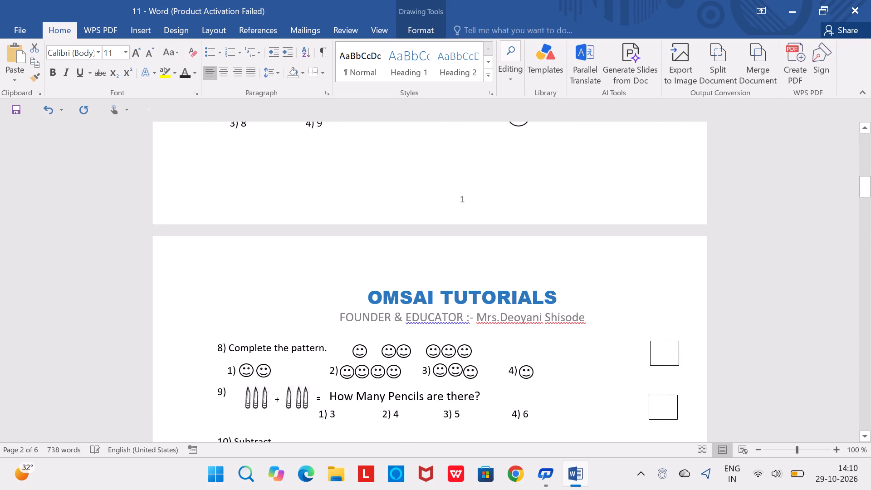
Paste the address text box at the foot of page 1, above the page 2 header.
key("Down")
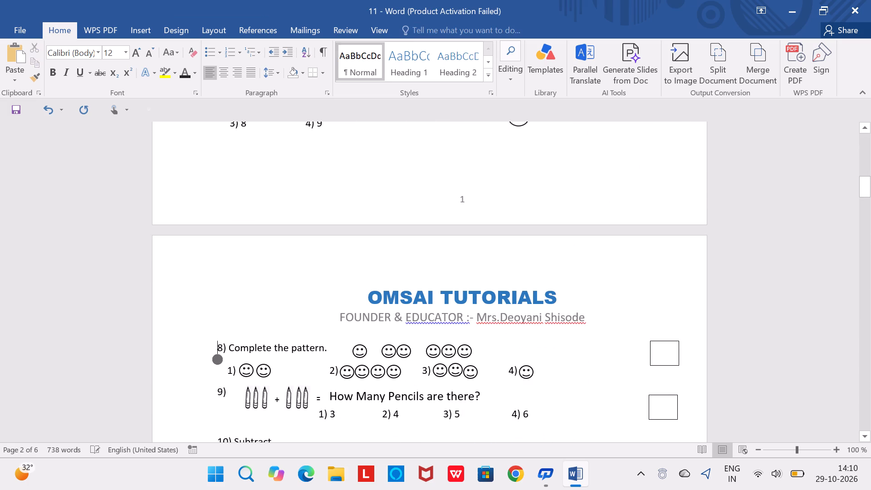
key("Up")
key("ctrl+v")
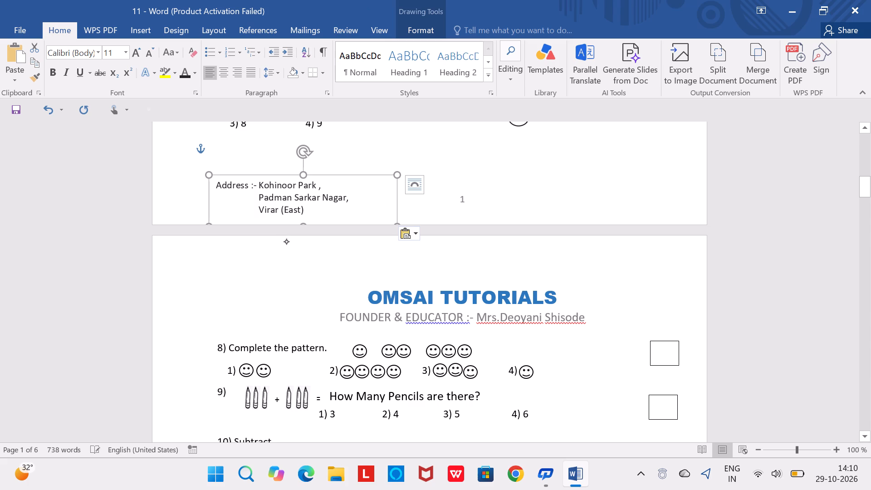
left_click_drag(359, 175, 365, 177)
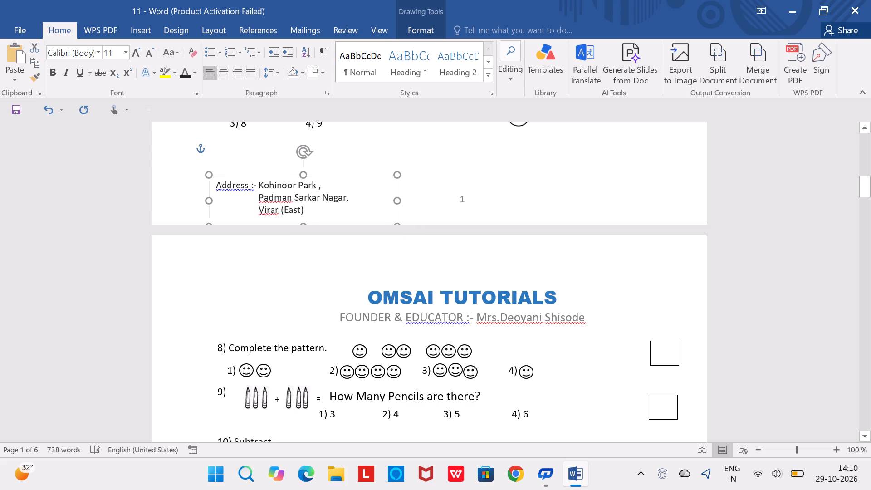
left_click_drag(365, 177, 370, 180)
left_click(481, 225)
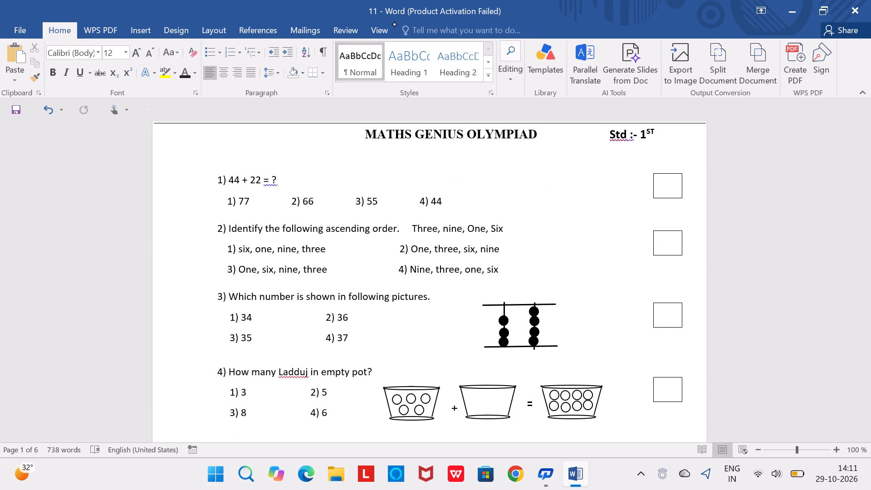
Draw a text box about 6 cm wide and 0.76 cm high on page 1, between question 1 and its answer box.
left_click(151, 41)
left_click(150, 34)
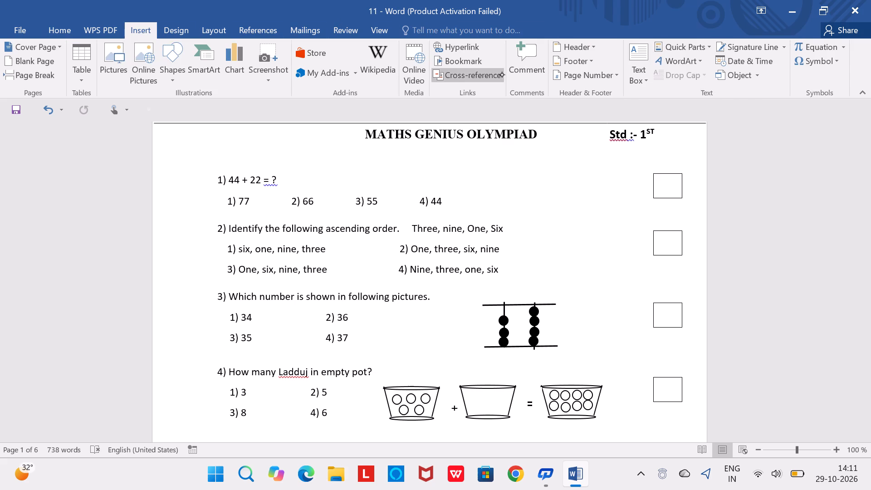
left_click(644, 82)
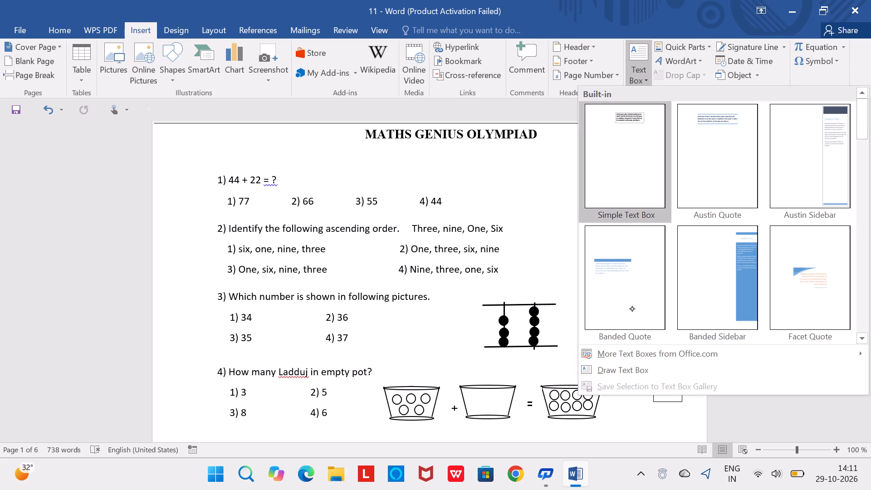
left_click(631, 371)
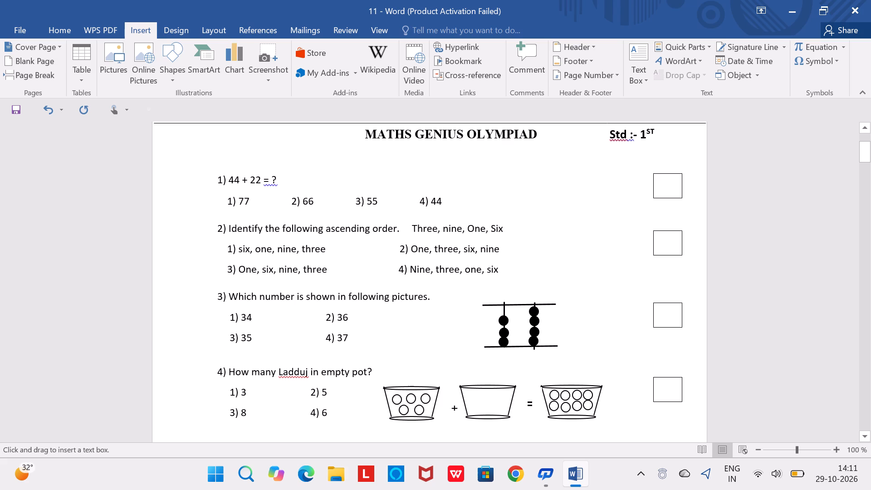
left_click_drag(474, 165, 620, 184)
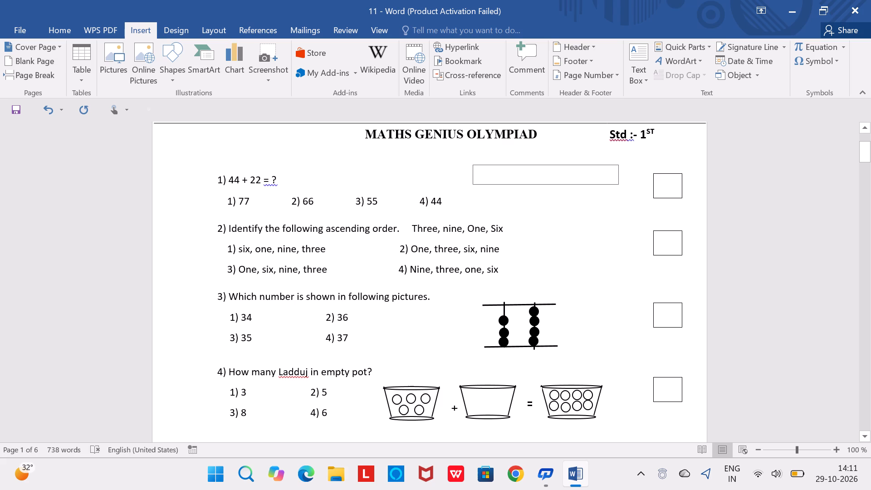
left_click_drag(620, 184, 627, 184)
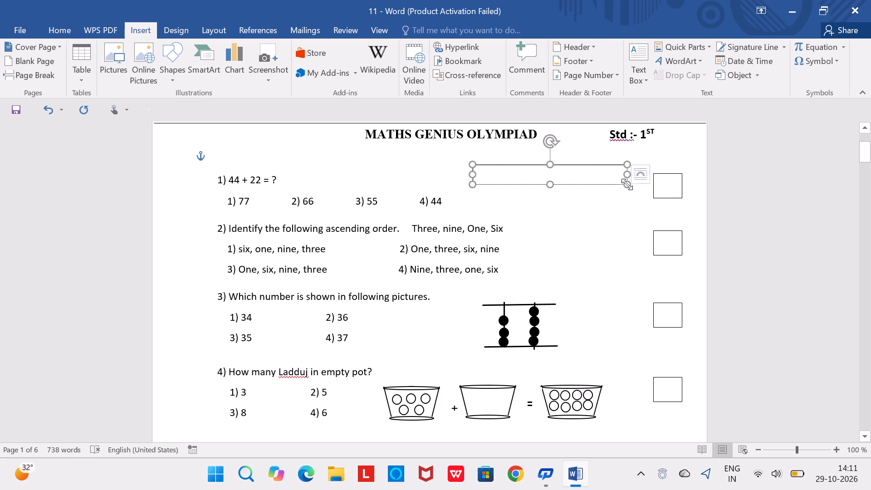
Enter the label "Contact no :-" in the new text box beside question 1.
key("c")
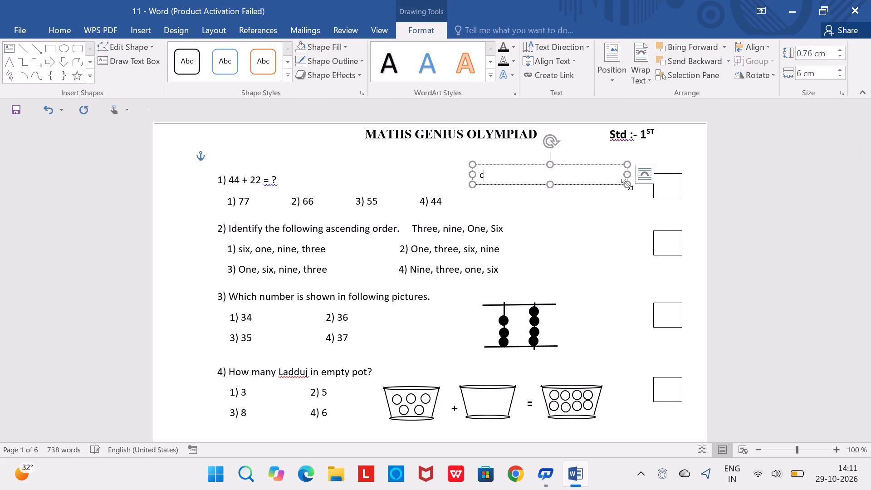
key("BackSpace")
key("shift+c")
type("ontact")
key("space")
type("no.")
key("BackSpace")
key("space")
type(":-")
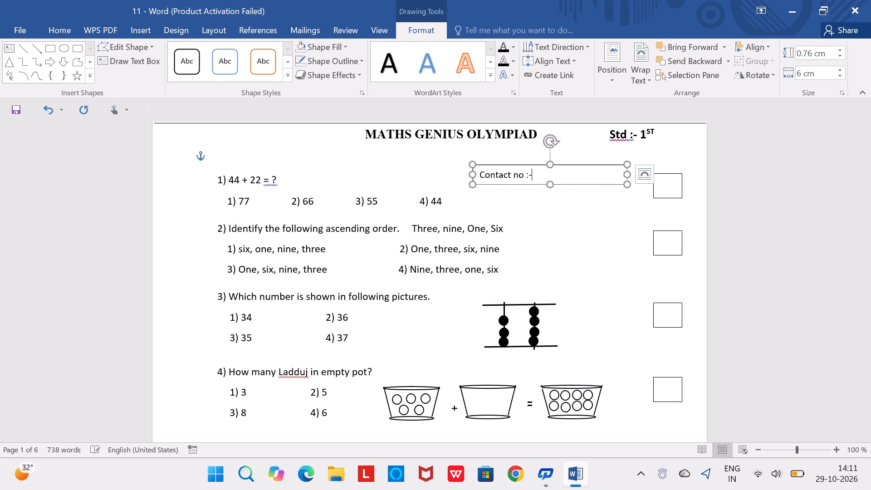
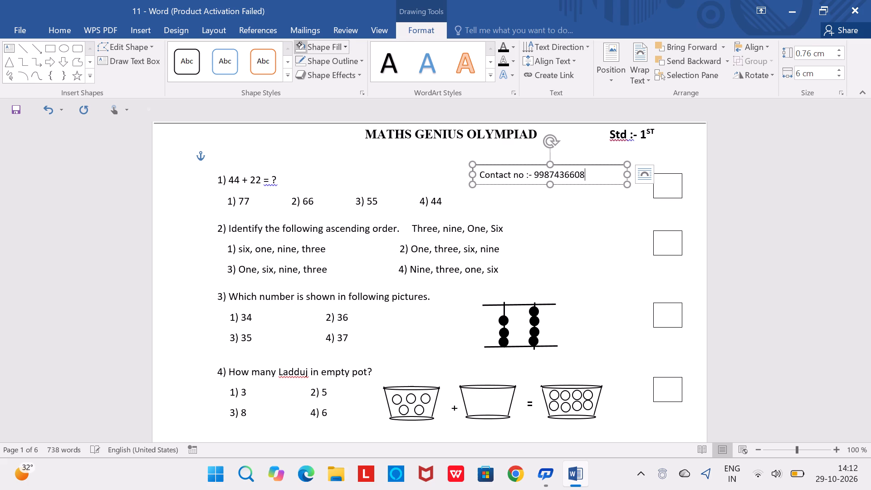
Remove the outline from the contact number text box on page 1.
left_click(299, 65)
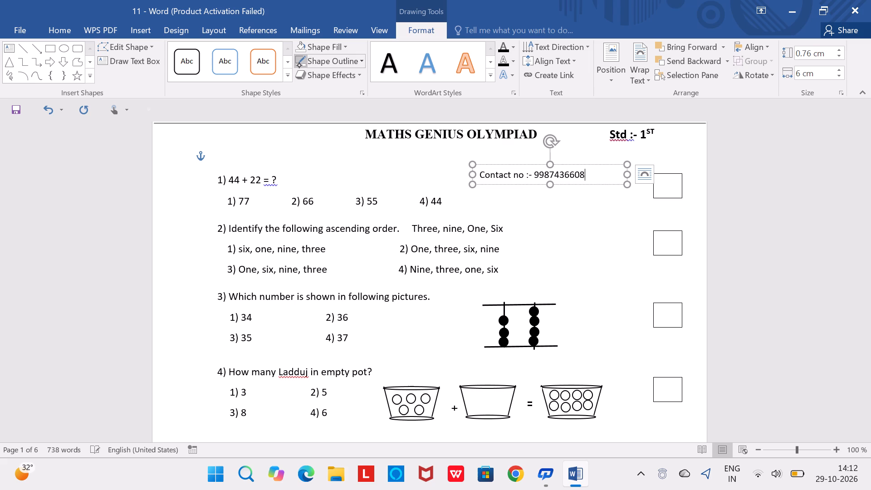
Move the contact number text box to the foot of page 1, across the page number from the address.
key("ctrl+c")
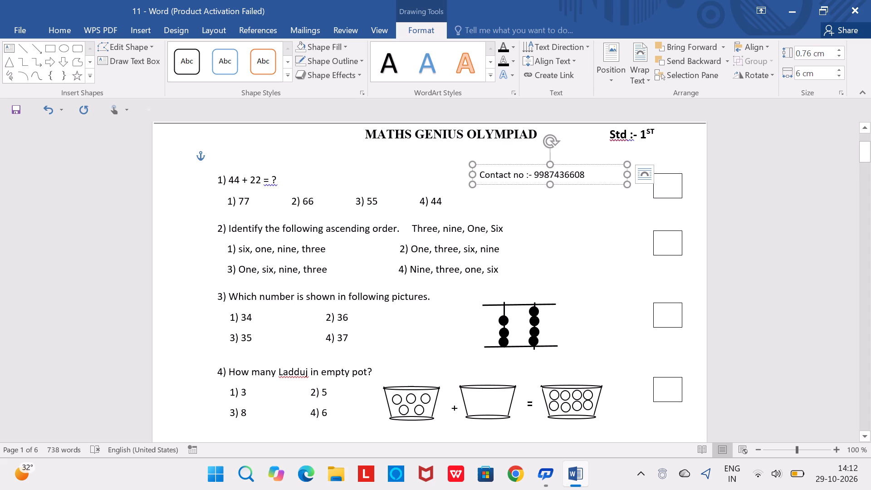
left_click_drag(595, 164, 607, 465)
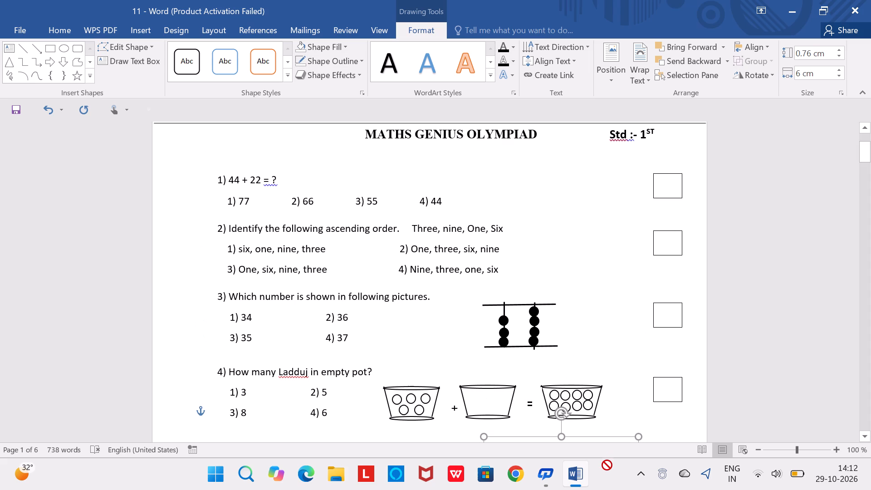
left_click_drag(607, 465, 600, 419)
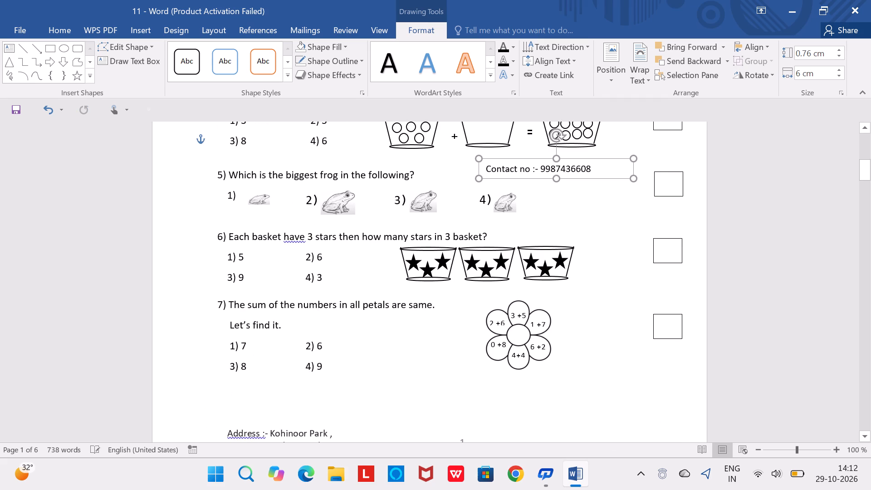
left_click_drag(601, 160, 597, 392)
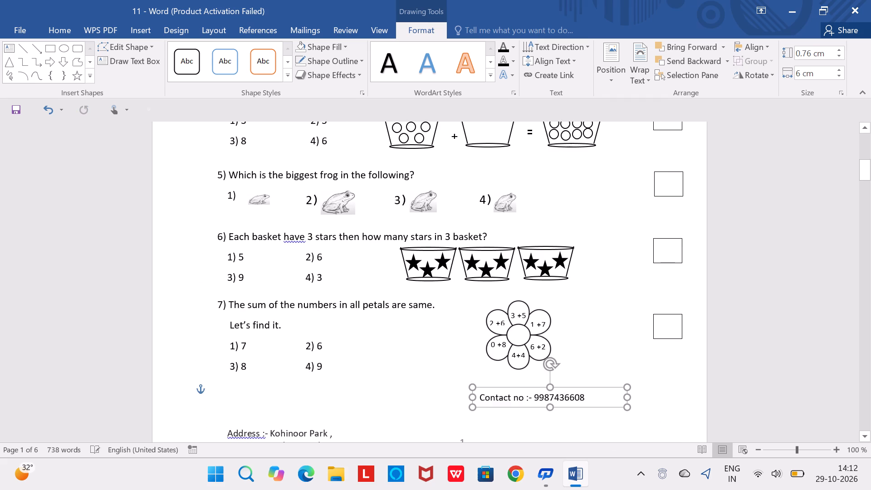
left_click_drag(597, 392, 596, 392)
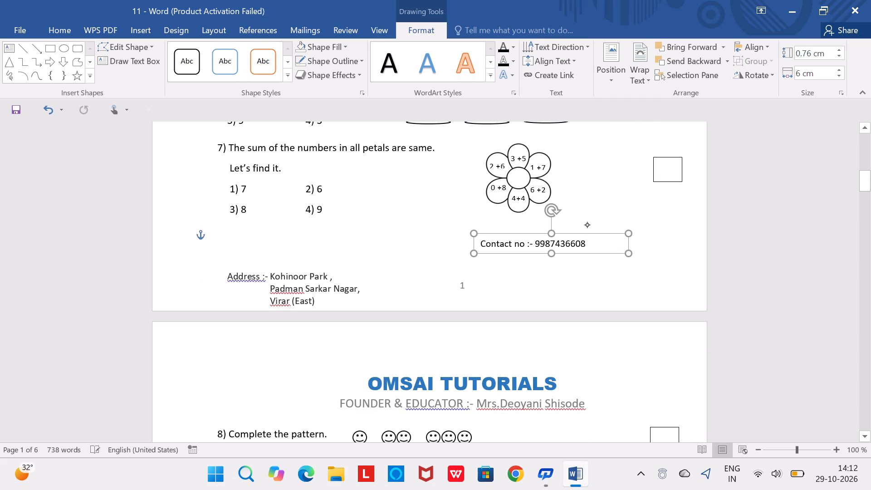
left_click_drag(586, 230, 664, 274)
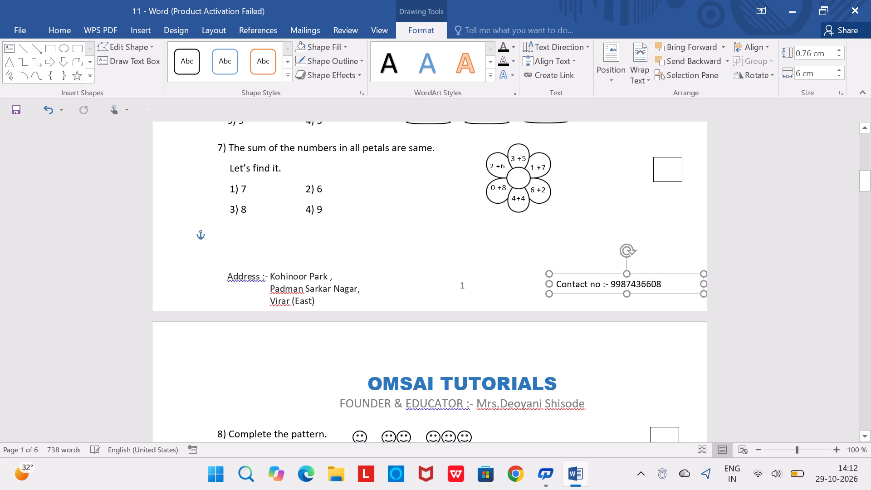
left_click_drag(664, 274, 671, 265)
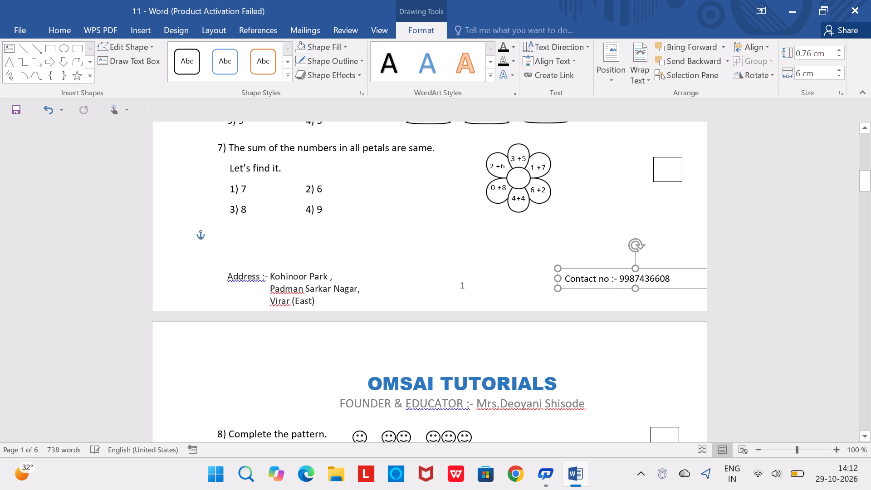
left_click_drag(671, 265, 684, 269)
Copy the contact number text box and paste it at the foot of page 2, opposite the address.
key("ctrl+c")
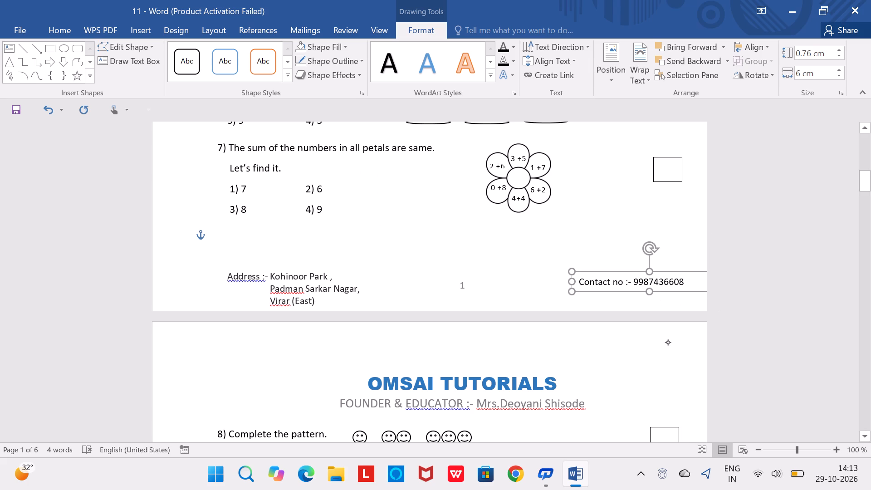
left_click(668, 342)
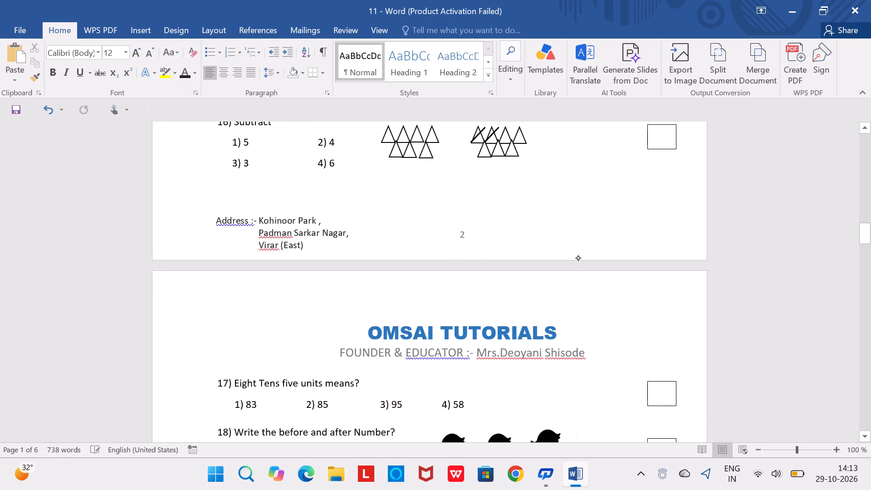
left_click(576, 255)
key("ctrl+v")
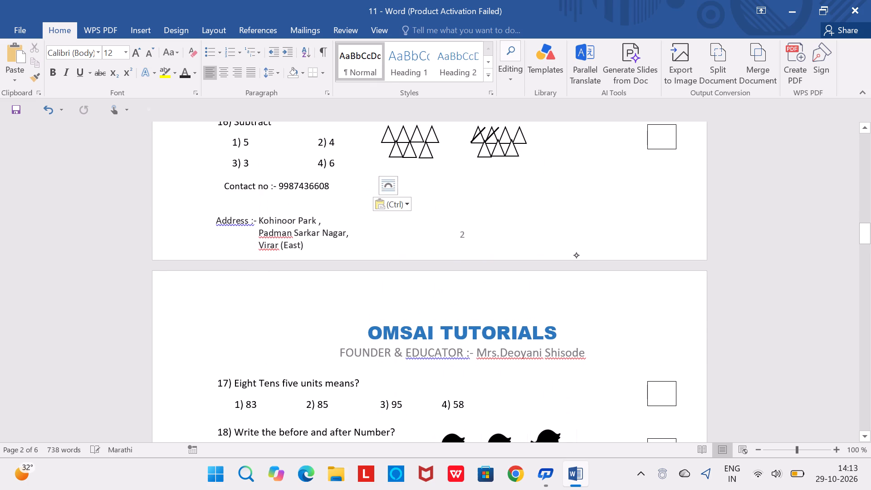
left_click_drag(318, 177, 558, 213)
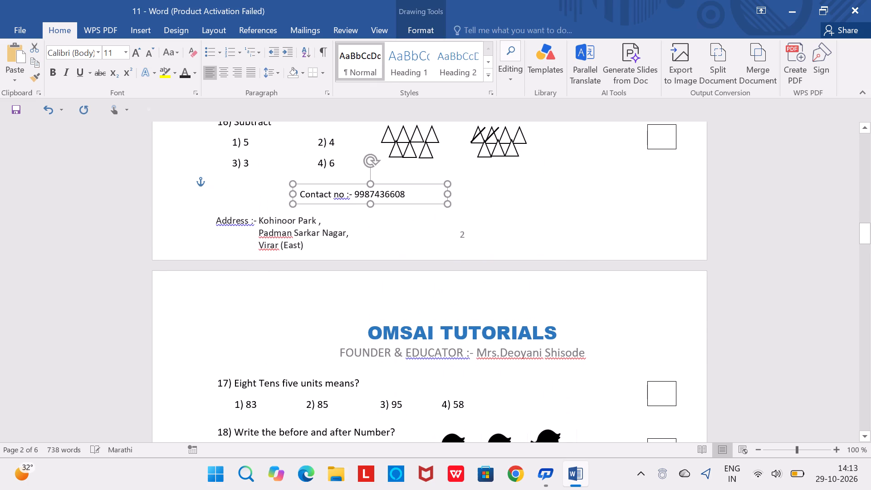
left_click_drag(558, 213, 655, 230)
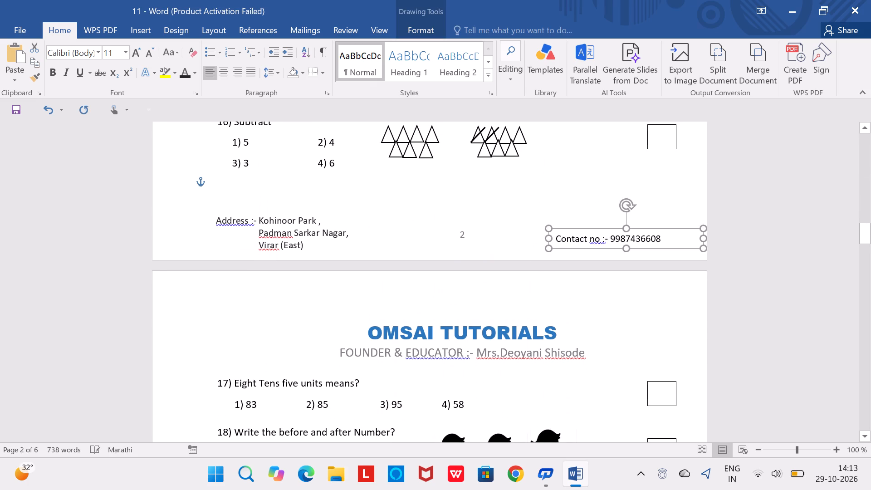
left_click_drag(655, 230, 659, 223)
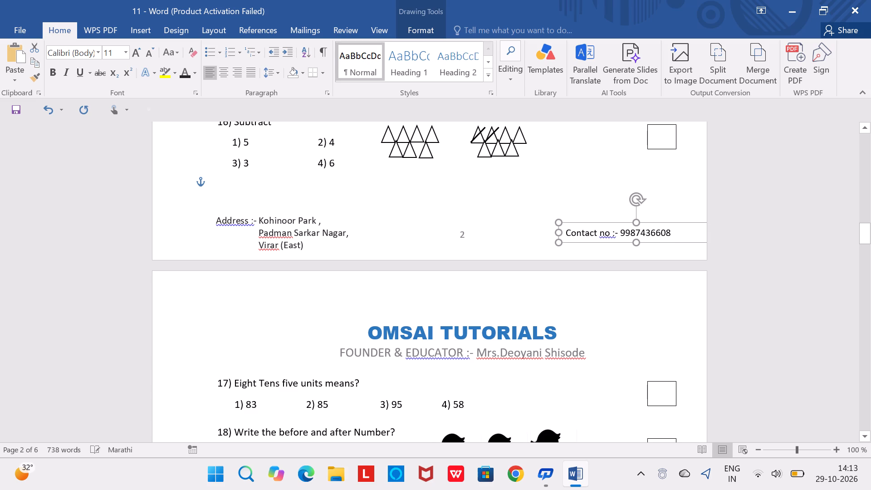
left_click_drag(659, 223, 657, 222)
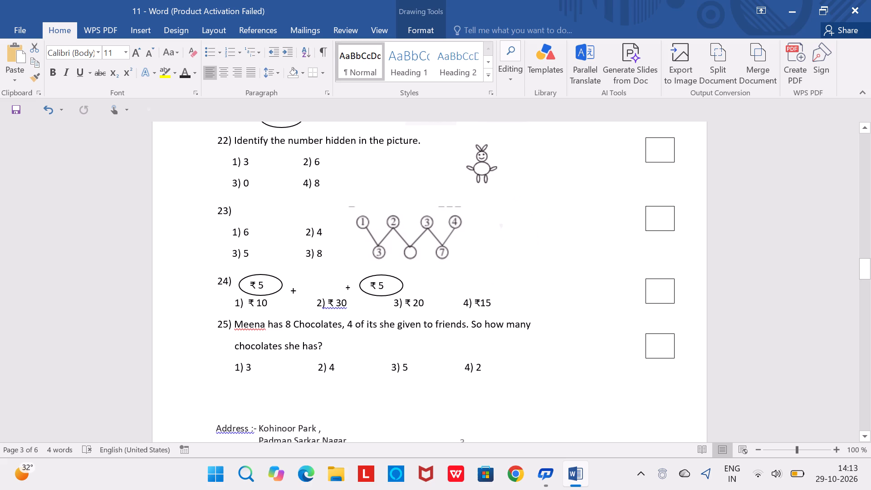
Paste the contact number text box on page 3 and place it at the page foot, opposite the address.
left_click(529, 363)
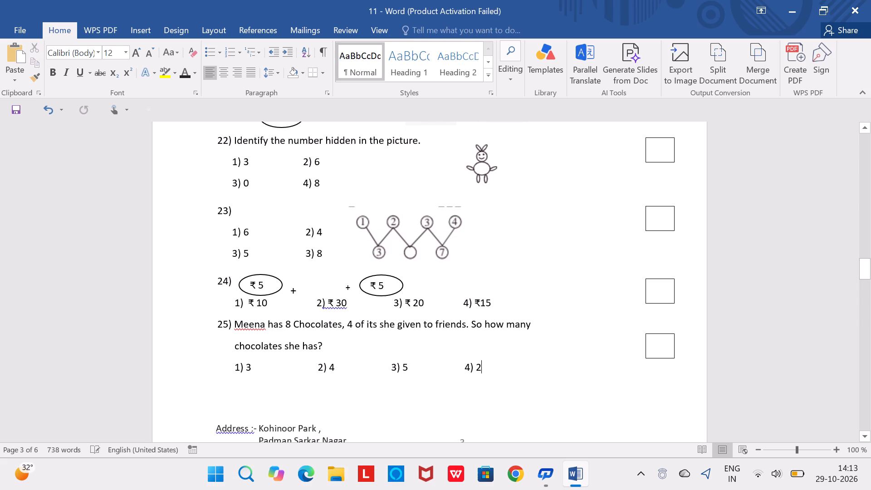
key("ctrl+v")
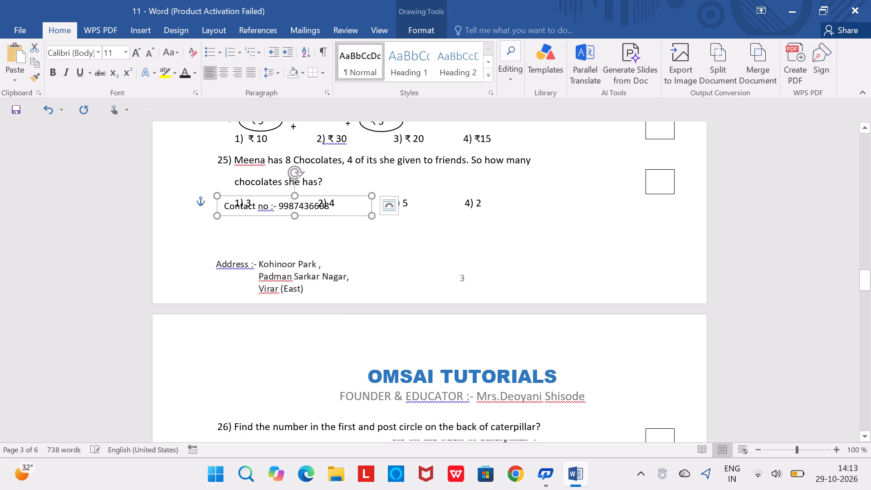
left_click_drag(274, 196, 602, 264)
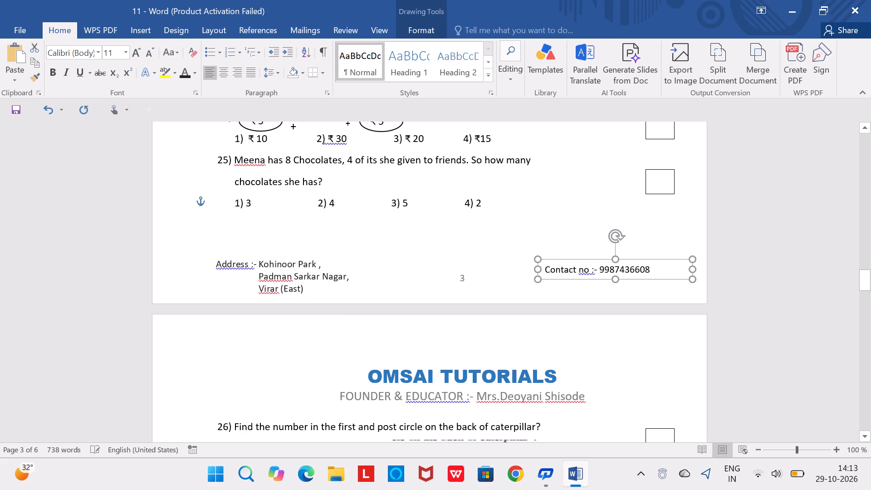
left_click_drag(602, 264, 631, 265)
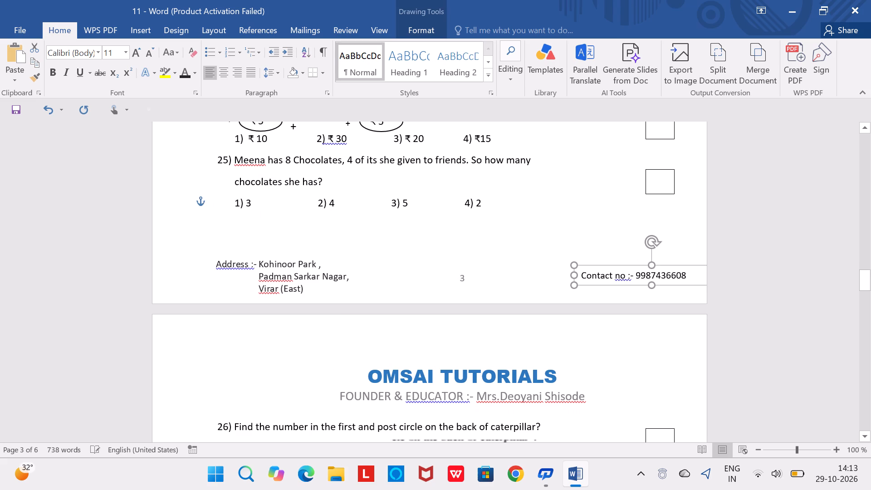
left_click_drag(631, 265, 627, 264)
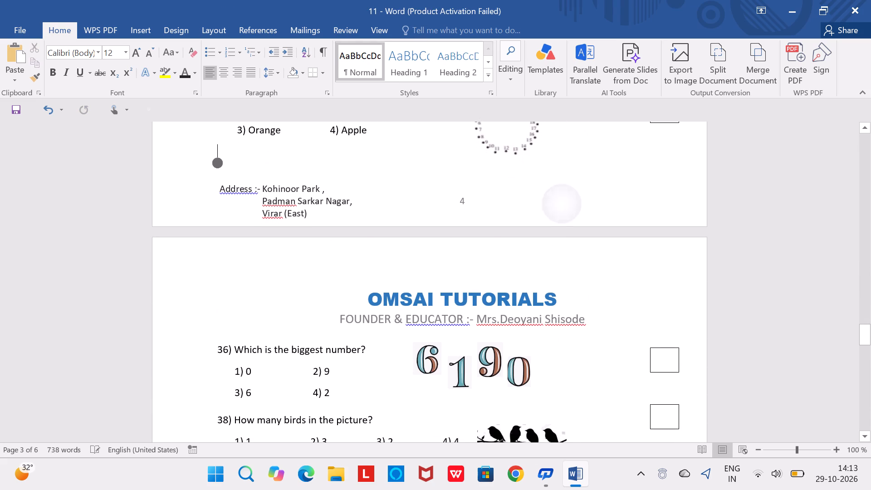
Paste the contact number text box on page 4 and place it at the page foot, opposite the address.
key("ctrl+v")
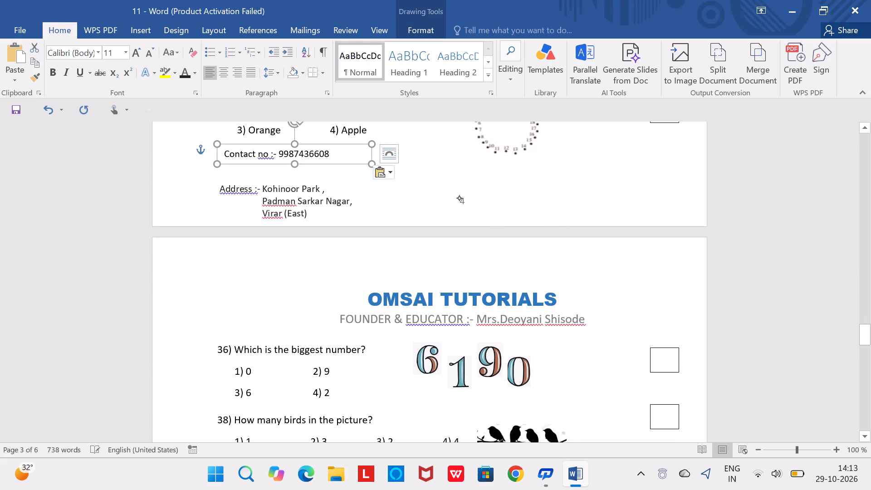
left_click_drag(346, 142, 601, 199)
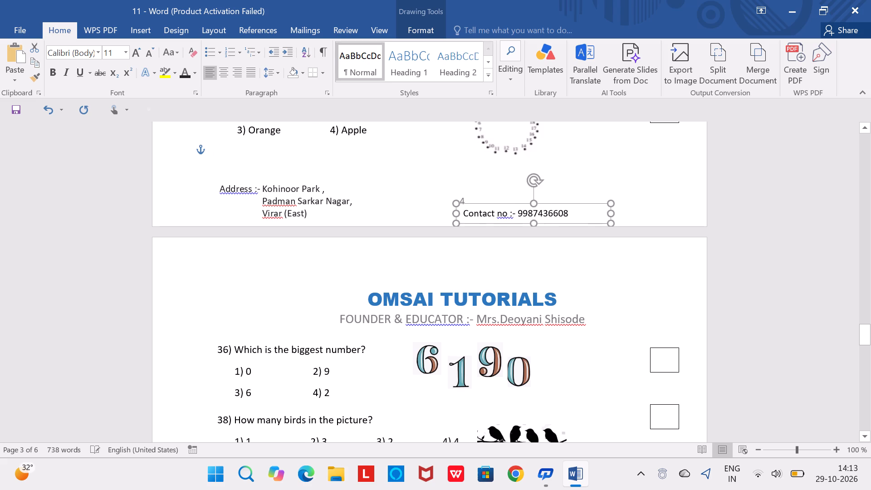
left_click_drag(601, 199, 707, 191)
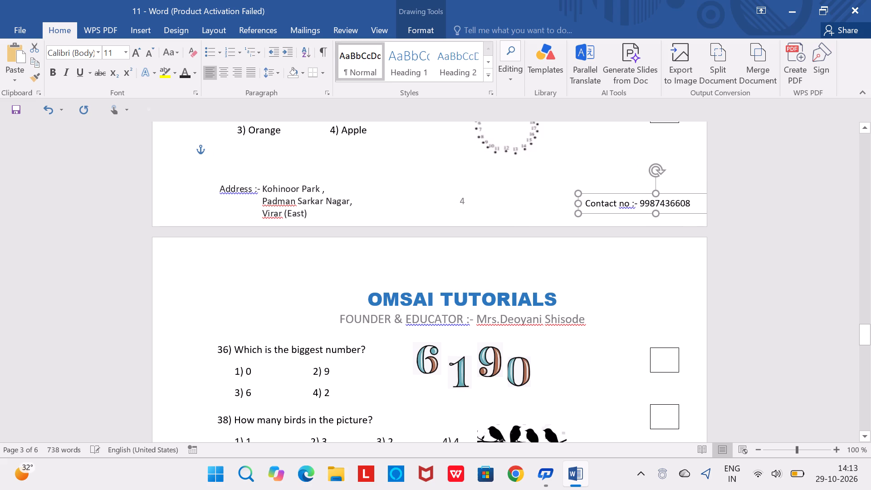
left_click_drag(707, 191, 705, 183)
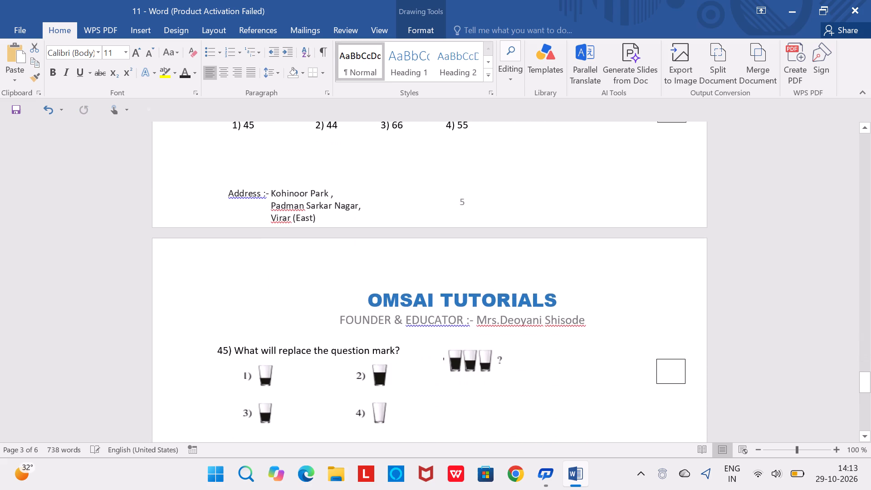
Paste the contact number text box on page 5 and place it at the page foot, opposite the address.
key("ctrl+v")
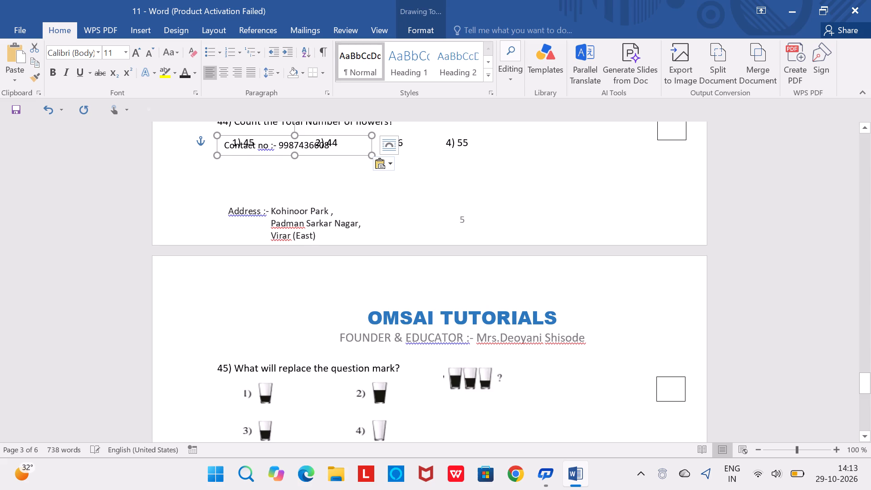
left_click_drag(352, 133, 675, 201)
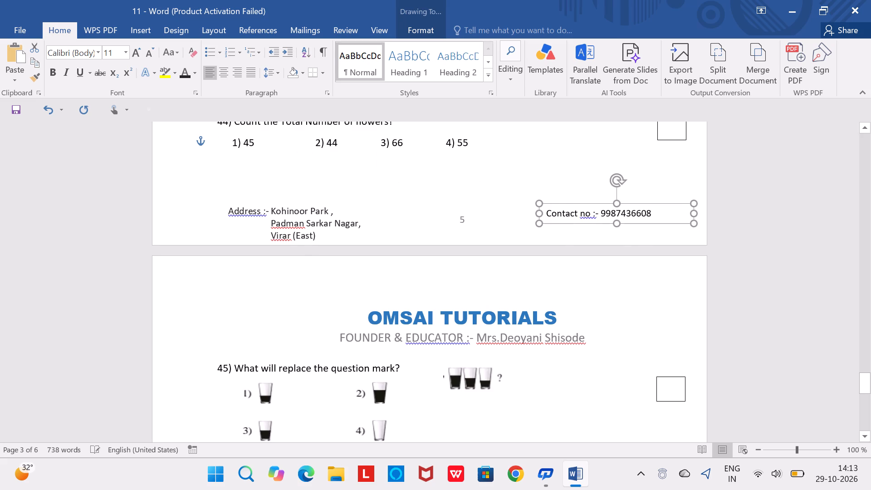
left_click_drag(675, 201, 702, 208)
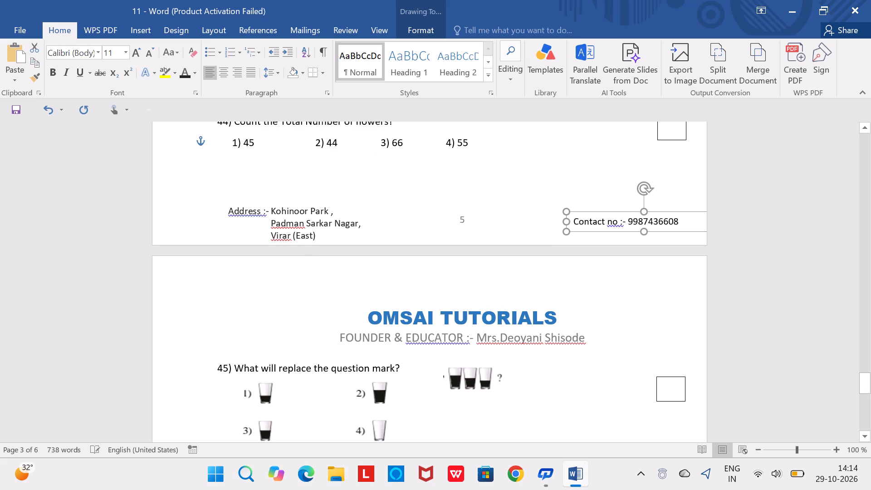
left_click_drag(702, 208, 701, 205)
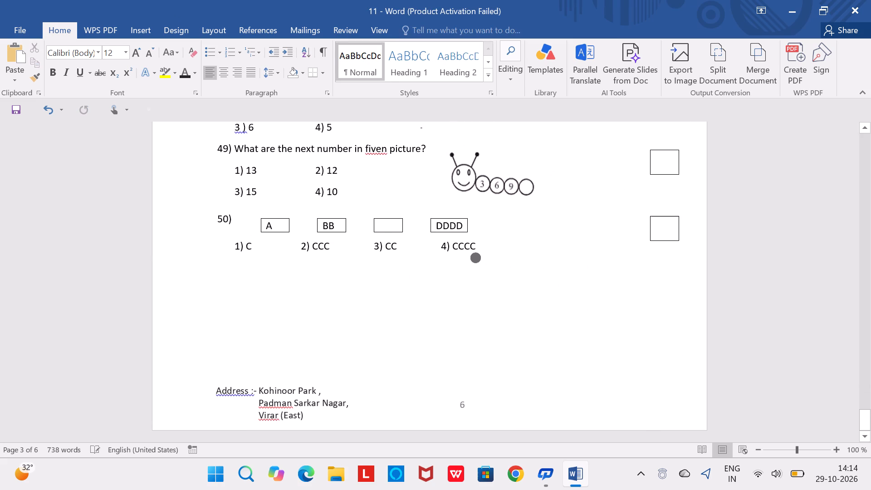
Paste the contact number text box on page 6 and place it at the page foot, opposite the address.
key("ctrl+v")
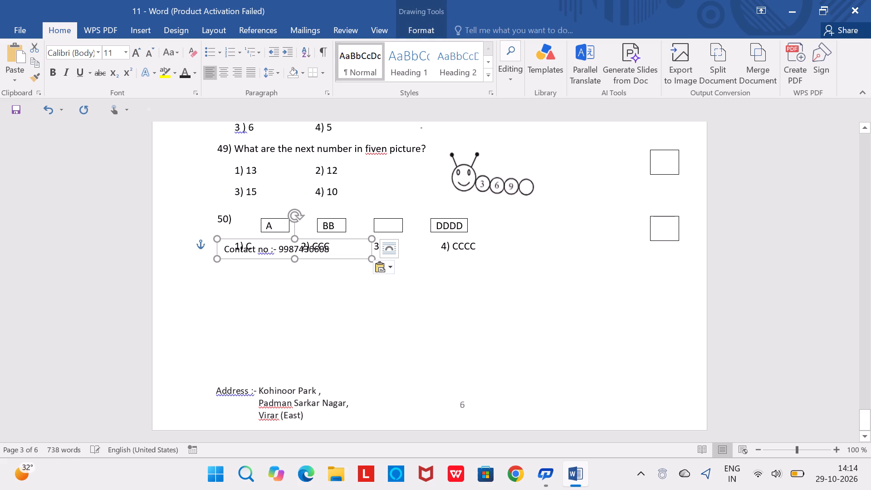
left_click_drag(343, 240, 702, 394)
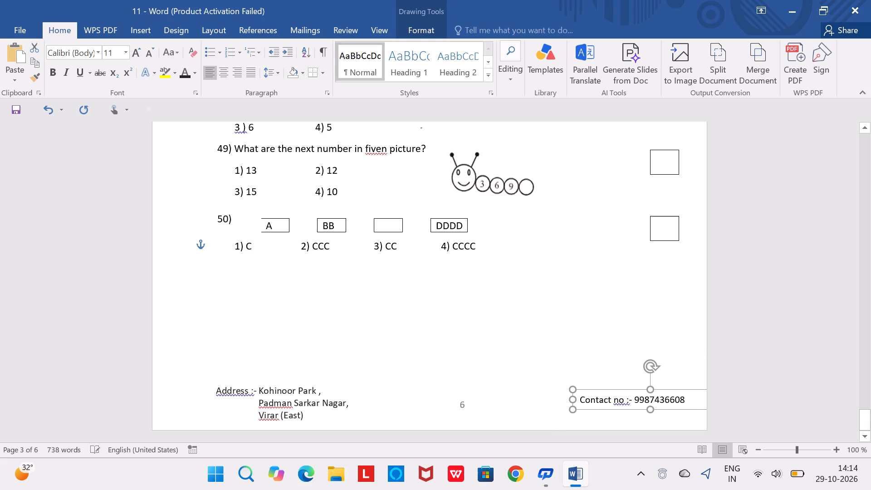
left_click_drag(702, 394, 706, 396)
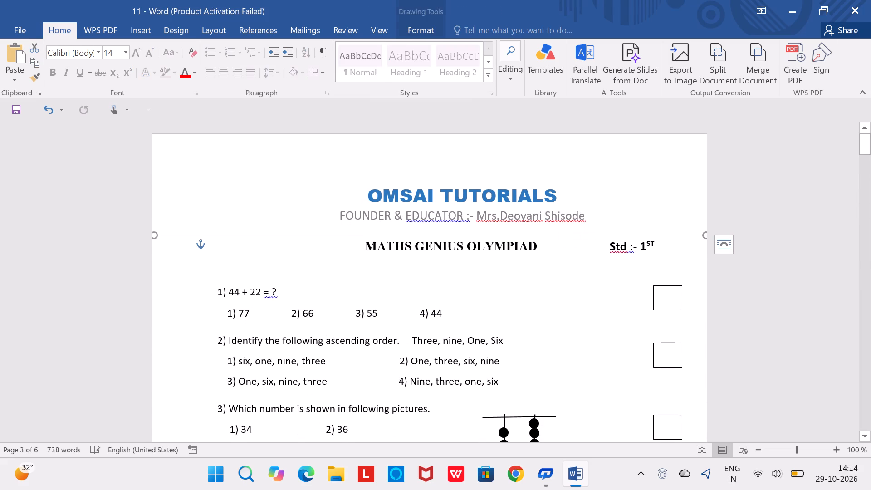
Copy the horizontal line under the page 1 header and place the copy just above the address and contact number at that page's foot.
key("ctrl+c")
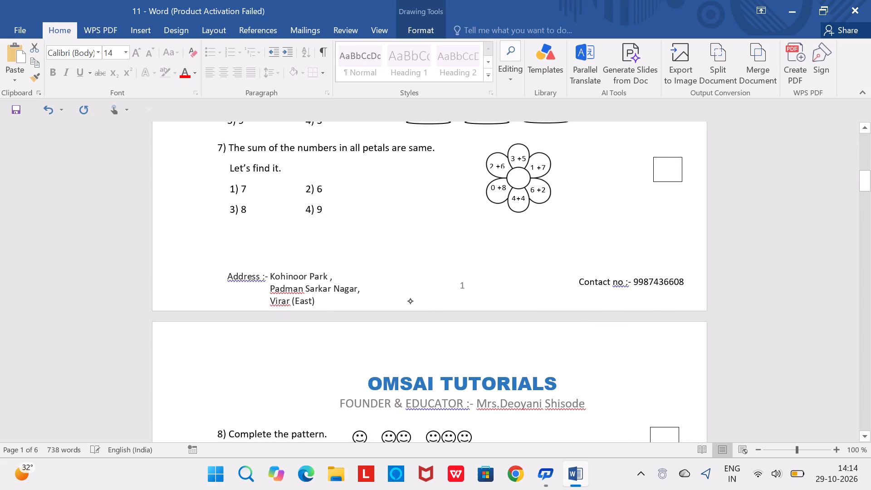
key("ctrl+v")
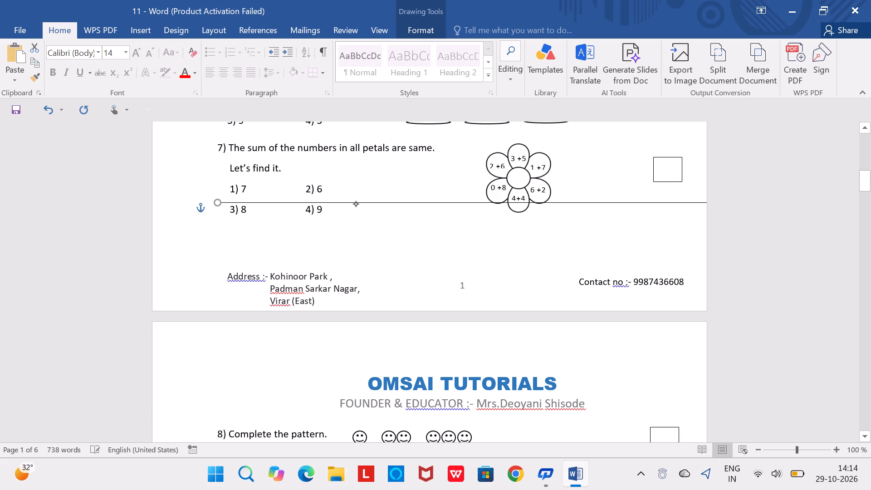
left_click_drag(356, 202, 318, 233)
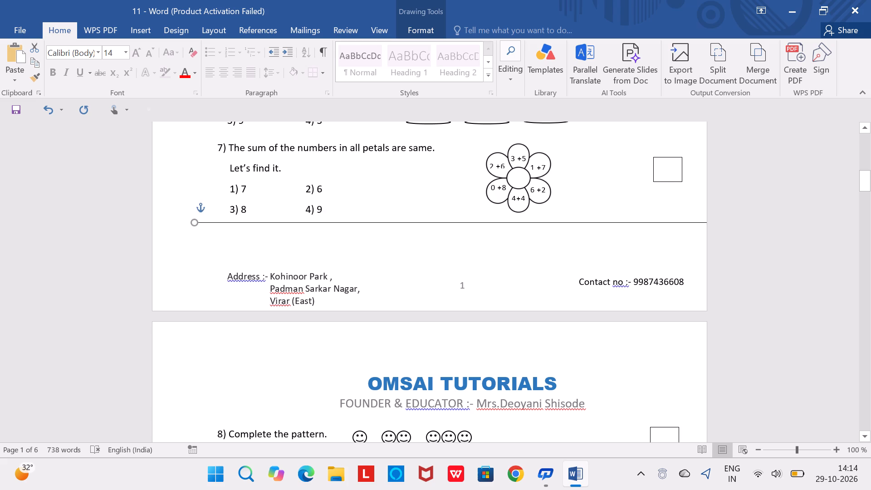
left_click_drag(318, 233, 299, 258)
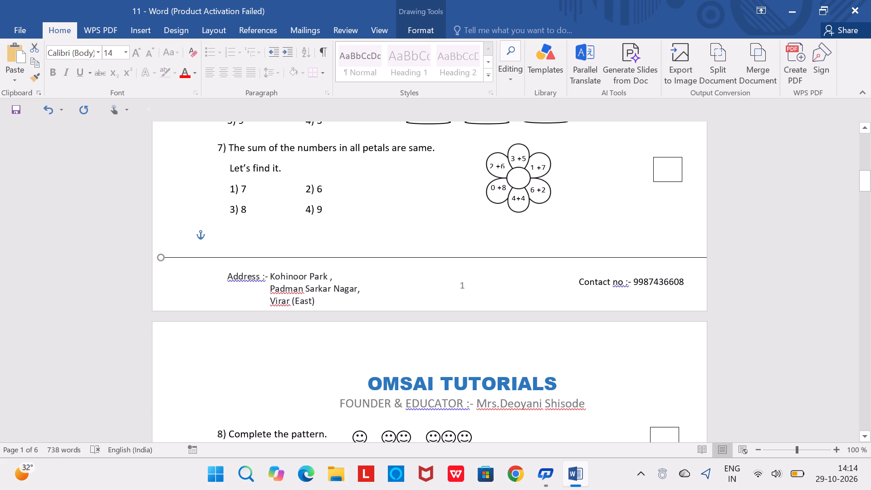
Fine-tune the position of the horizontal line at the page 1 foot so it spans the page width above the address.
left_click_drag(299, 258, 286, 259)
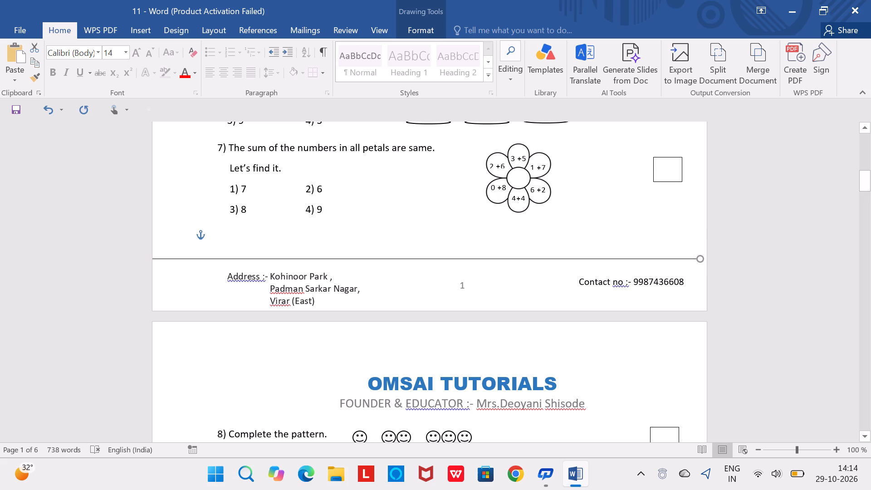
left_click_drag(286, 259, 290, 257)
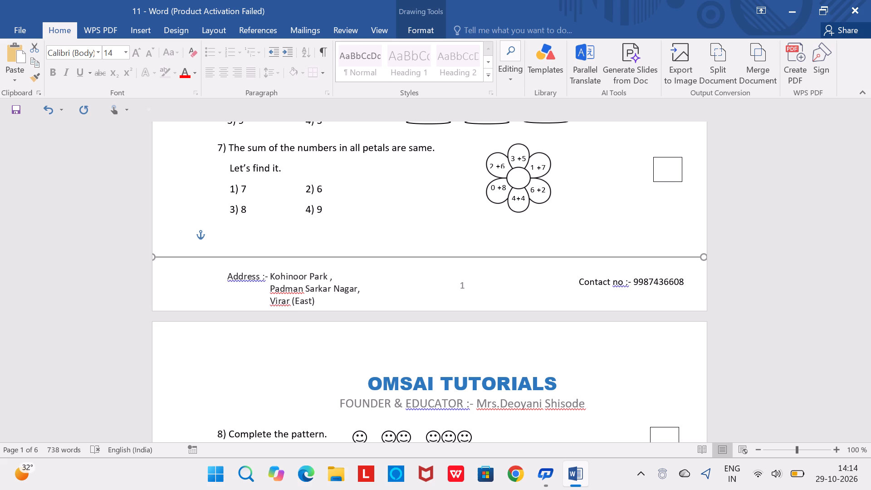
left_click_drag(290, 257, 291, 258)
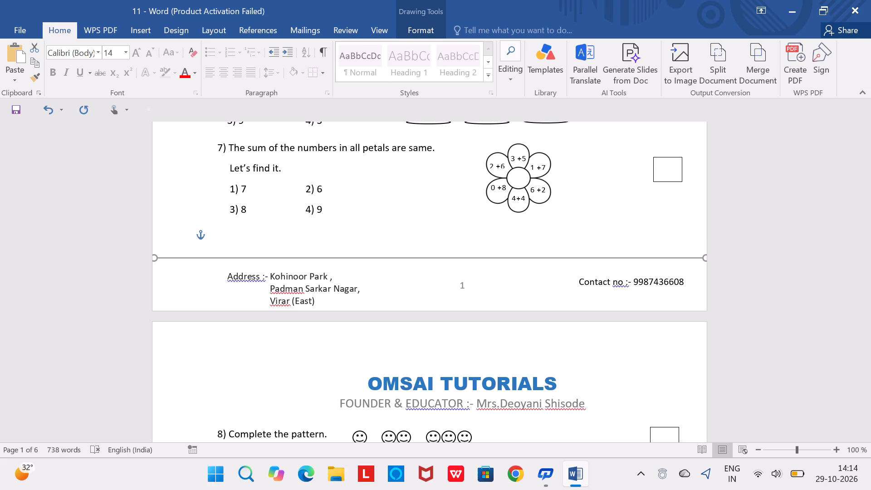
left_click_drag(291, 258, 291, 259)
left_click(343, 343)
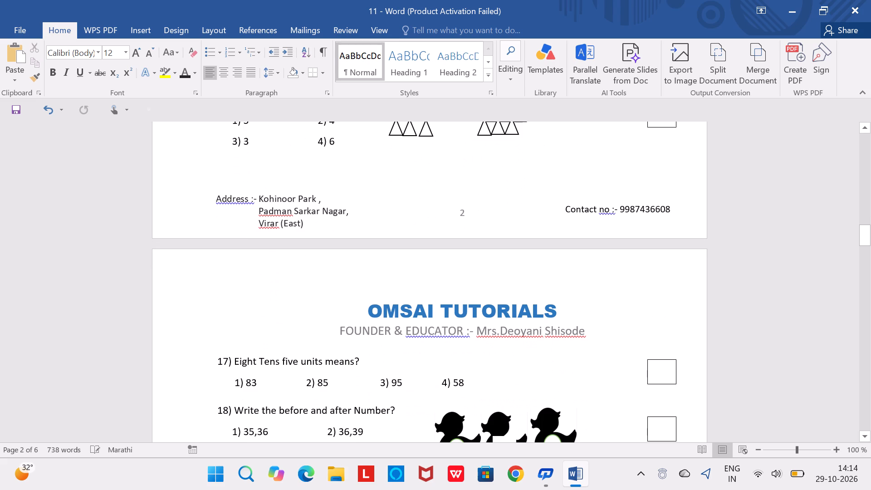
Paste the horizontal line on page 2 and place it across the full page width just above the address and contact number.
key("ctrl+v")
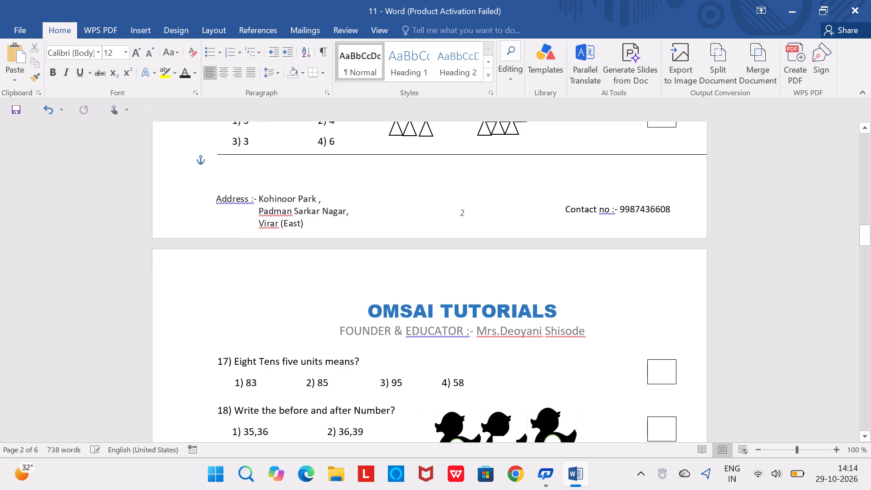
left_click(427, 156)
left_click_drag(425, 155, 373, 182)
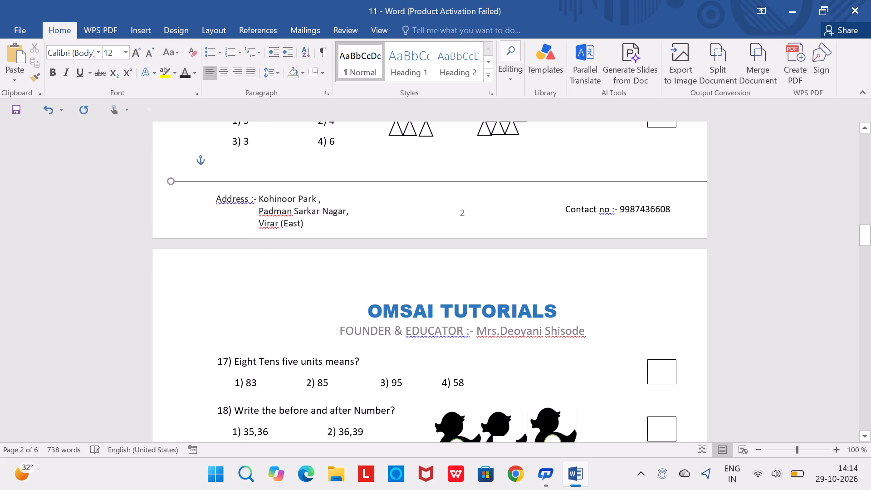
left_click_drag(373, 182, 363, 182)
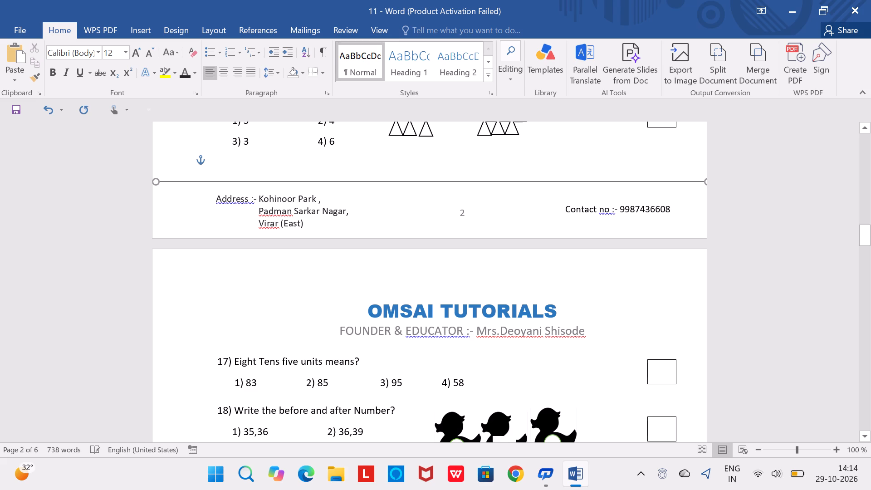
left_click_drag(363, 182, 359, 187)
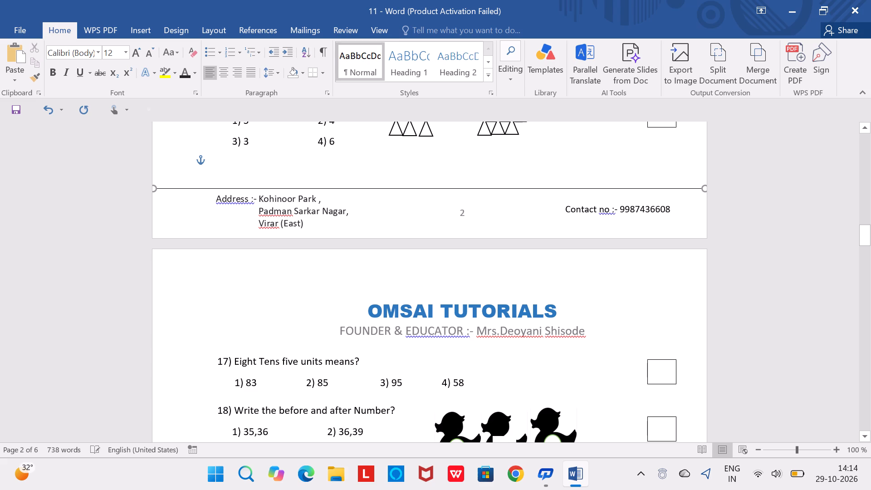
left_click_drag(359, 187, 361, 186)
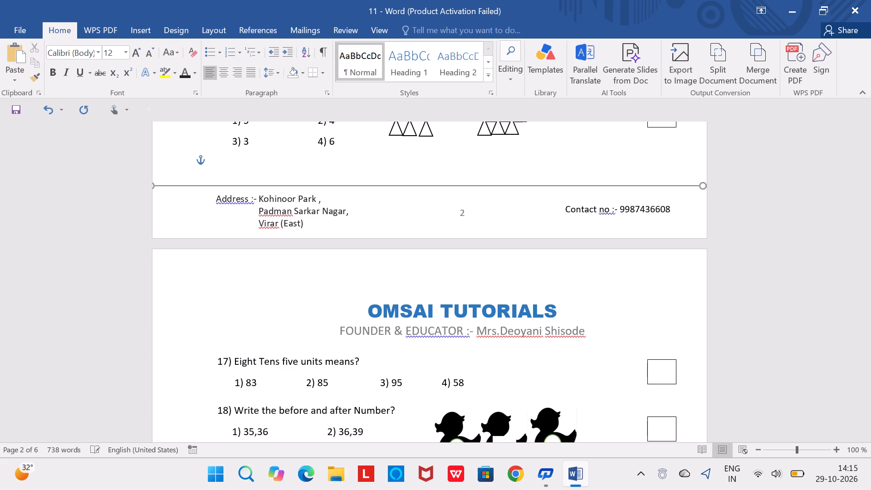
left_click_drag(361, 186, 362, 188)
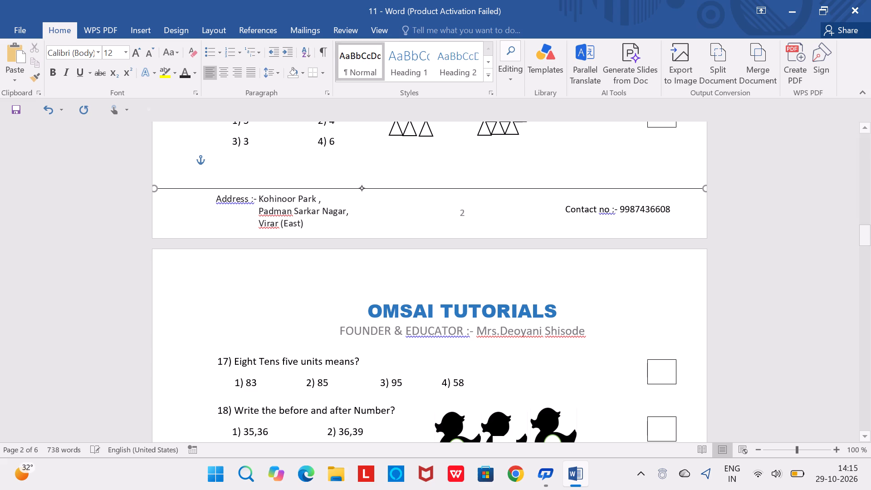
left_click(406, 269)
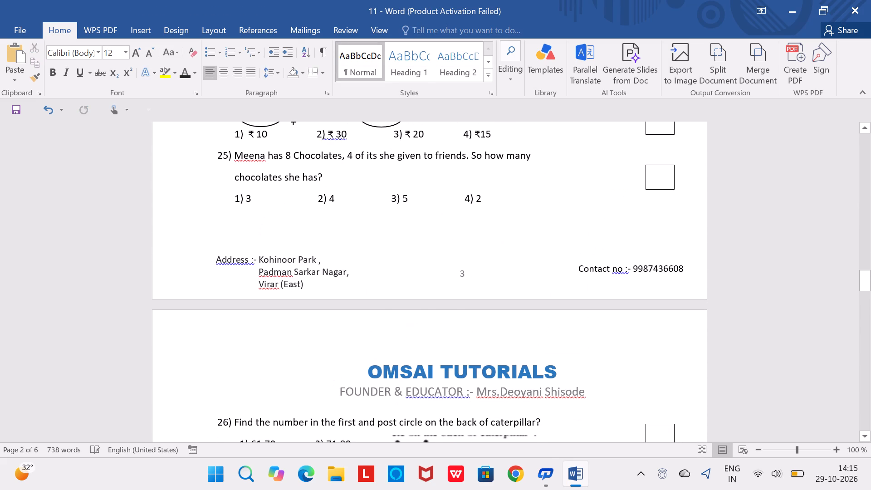
Paste the horizontal line on page 3 and place it across the full page width just above the address and contact number.
key("ctrl+v")
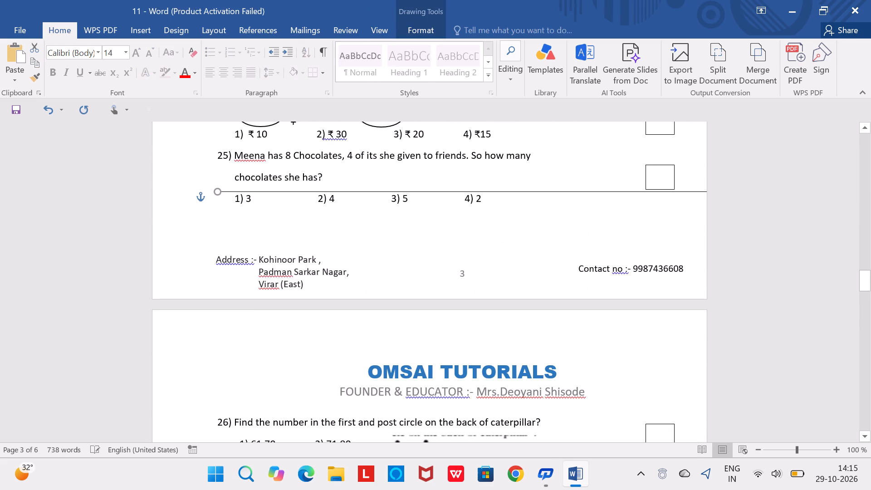
left_click_drag(494, 191, 471, 204)
left_click_drag(471, 204, 433, 240)
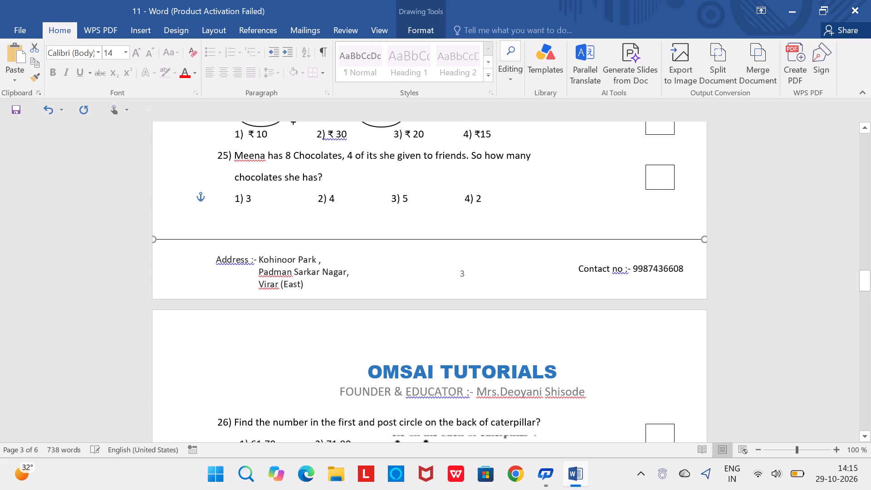
left_click_drag(433, 240, 432, 244)
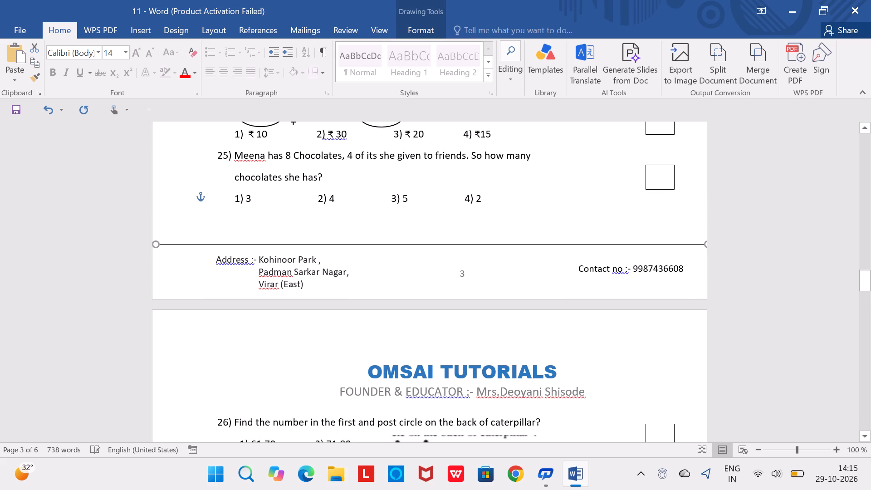
left_click_drag(432, 244, 430, 244)
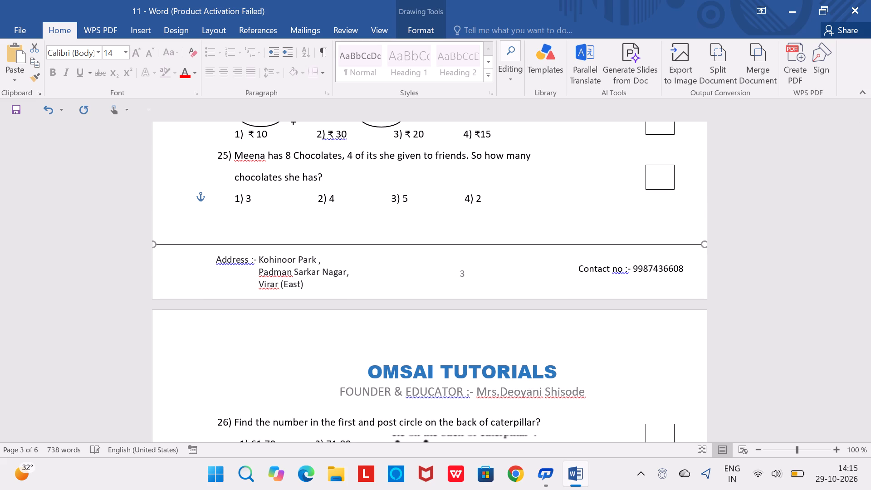
left_click_drag(430, 244, 431, 244)
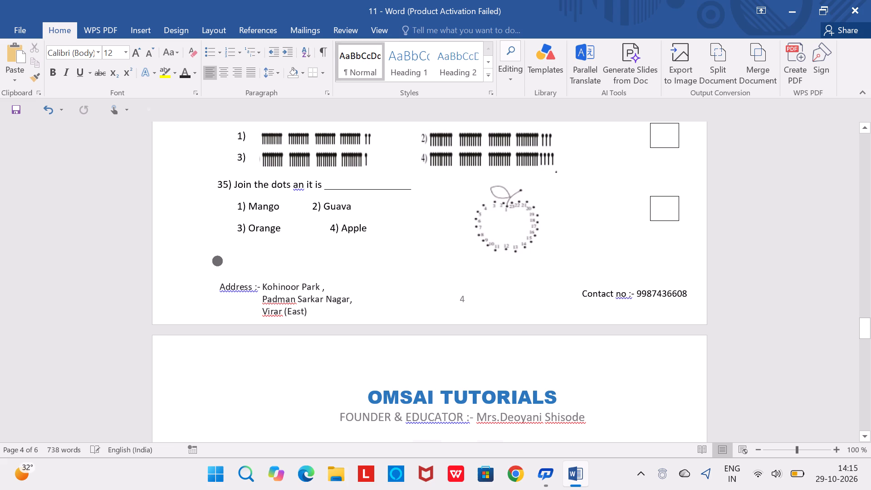
Paste the horizontal line on page 4 and place it across the full page width just above the address and contact number.
key("ctrl+v")
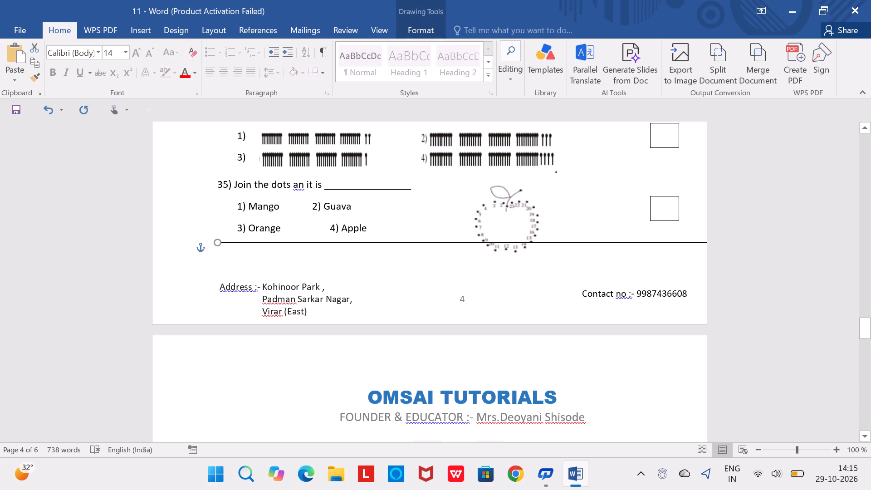
left_click_drag(420, 244, 371, 273)
left_click_drag(371, 273, 369, 269)
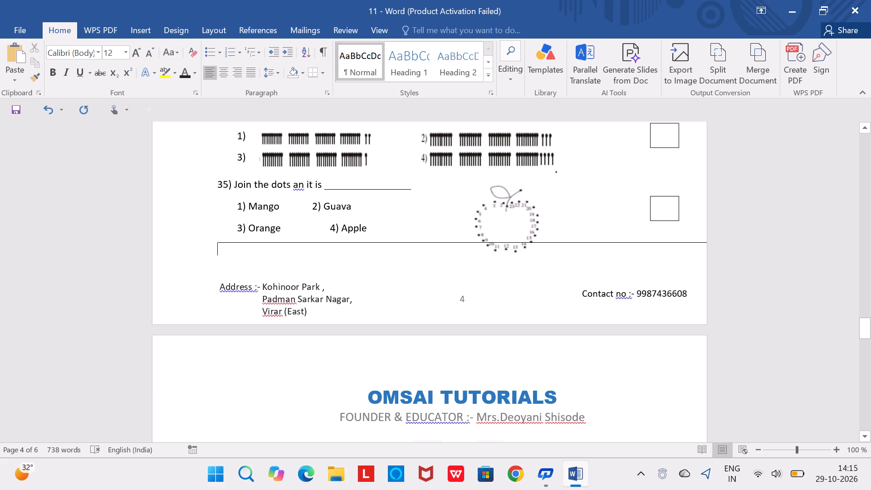
left_click(392, 243)
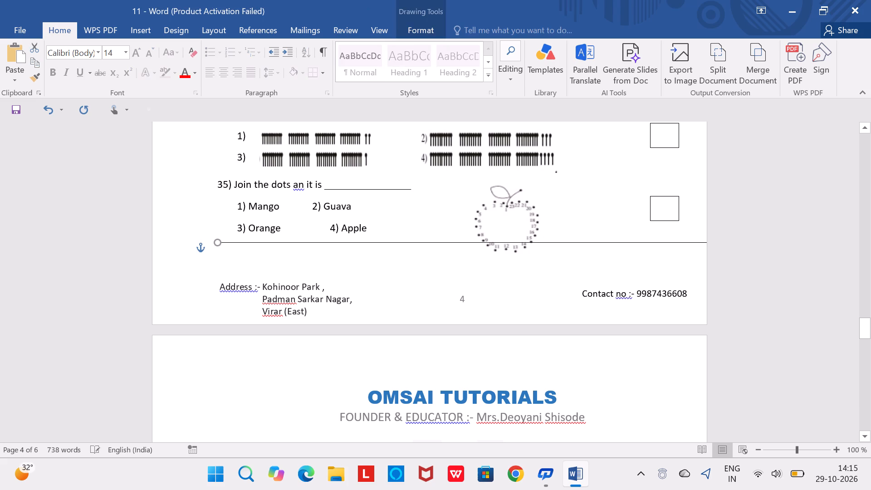
left_click_drag(392, 243, 365, 262)
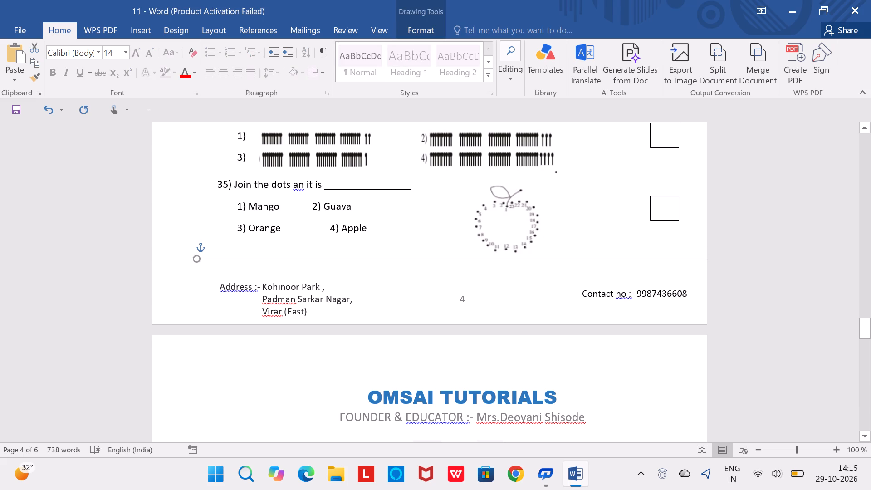
left_click_drag(365, 262, 355, 267)
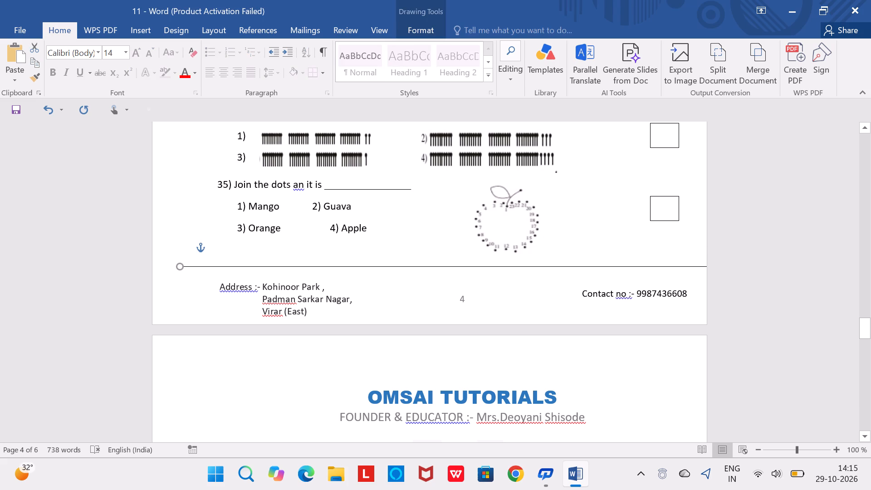
left_click_drag(355, 267, 328, 271)
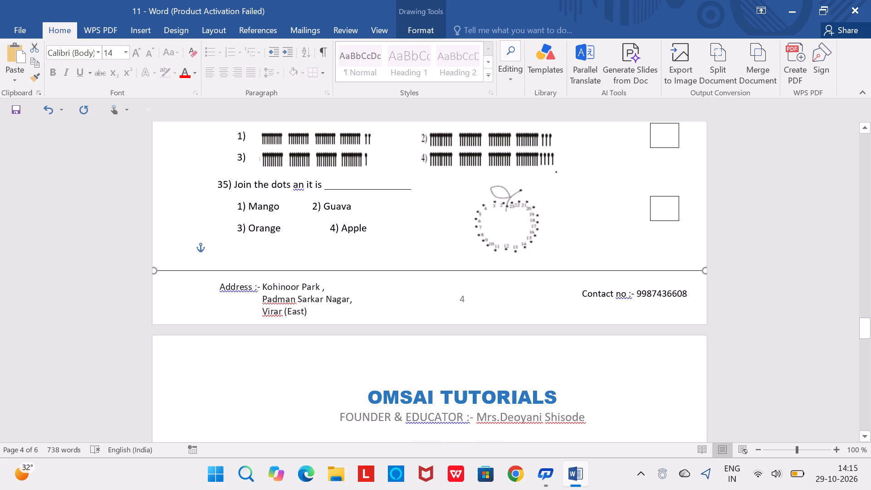
left_click_drag(328, 271, 330, 274)
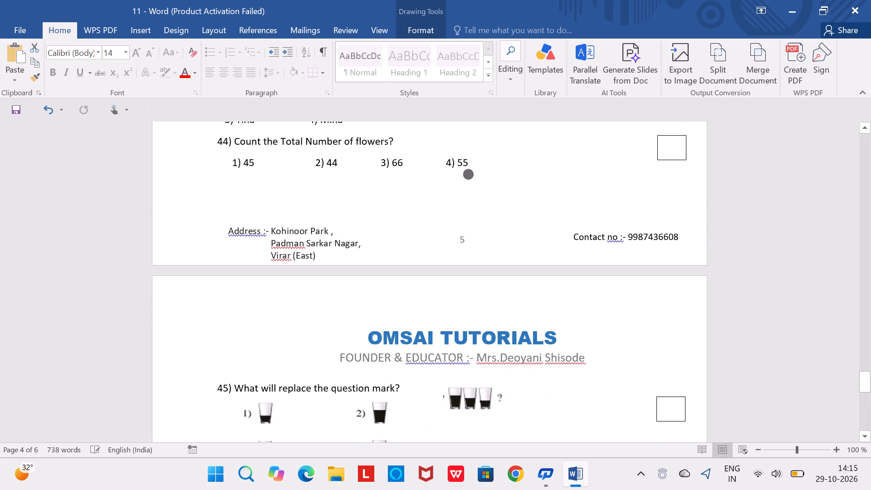
Paste the horizontal line on page 5 and place it across the full page width just above the address and contact number.
key("ctrl+v")
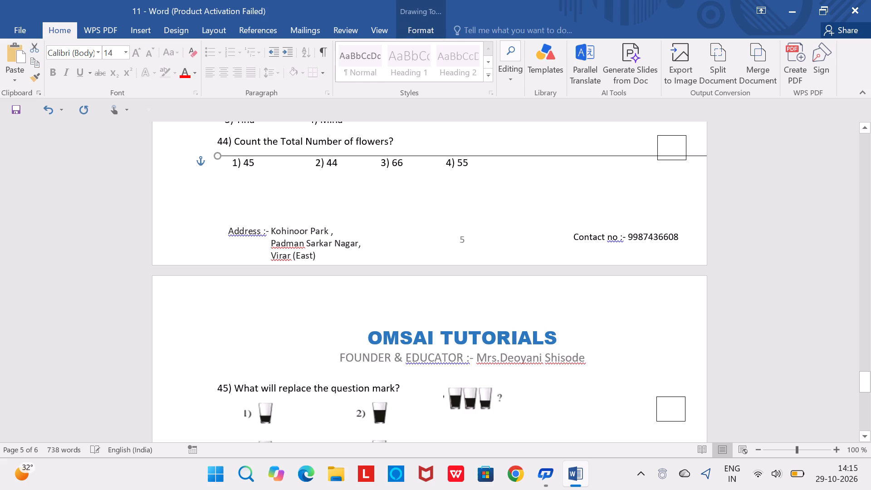
left_click(518, 156)
left_click_drag(518, 156, 478, 185)
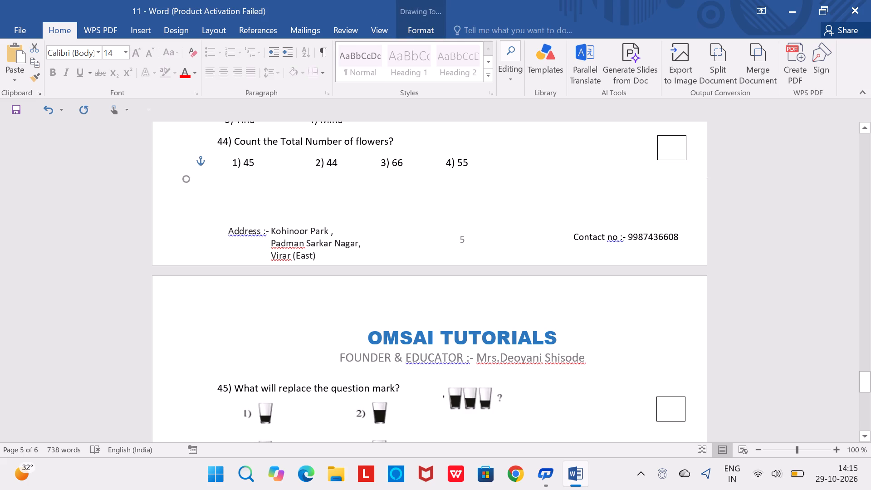
left_click_drag(478, 185, 458, 216)
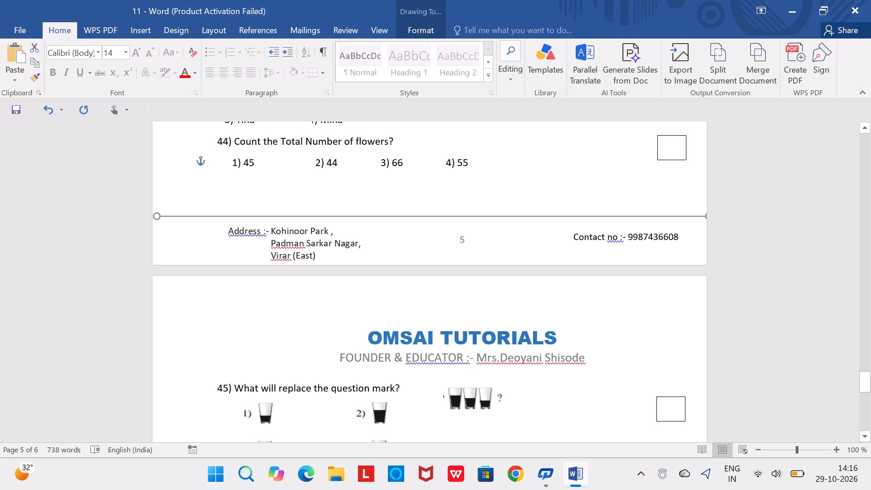
left_click_drag(458, 216, 456, 215)
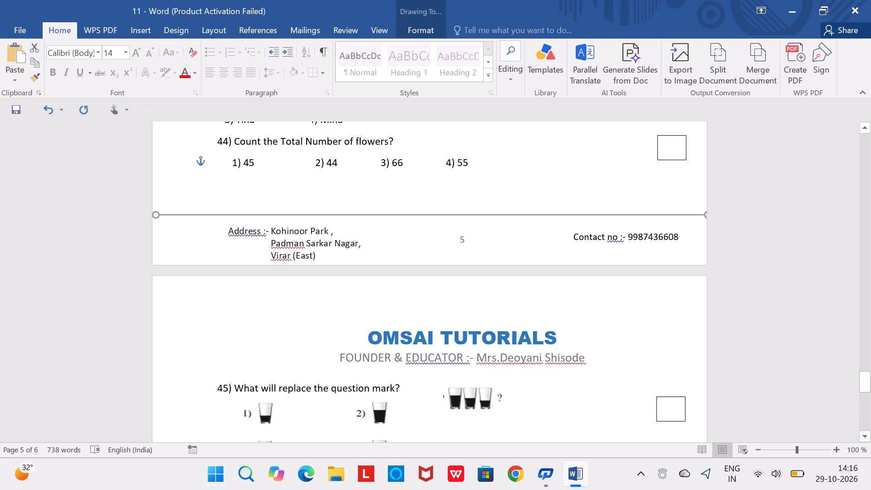
left_click_drag(456, 215, 455, 216)
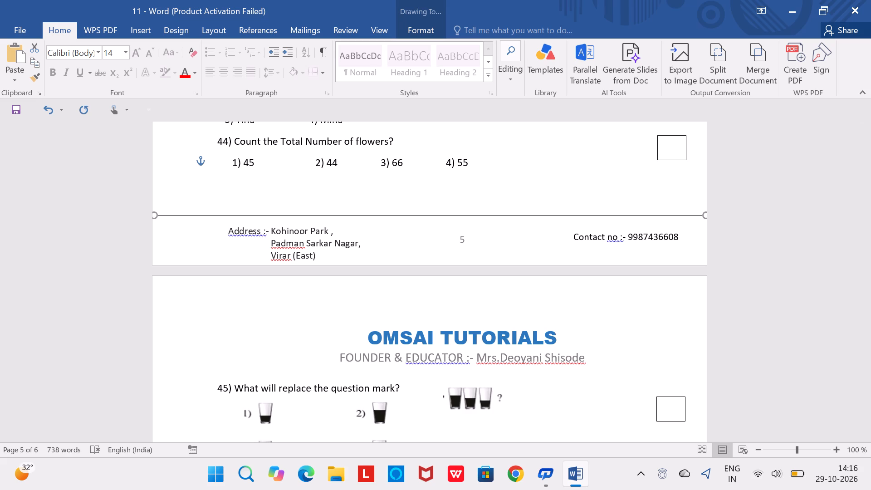
left_click_drag(455, 216, 453, 216)
left_click(478, 262)
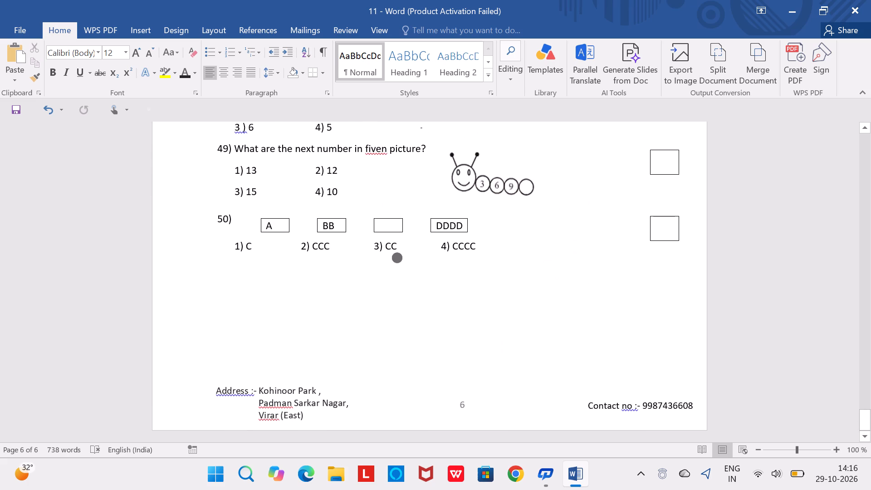
Paste the horizontal line on page 6 and place it across the full page width just above the address and contact number.
key("Left")
key("ctrl+v")
left_click(548, 237)
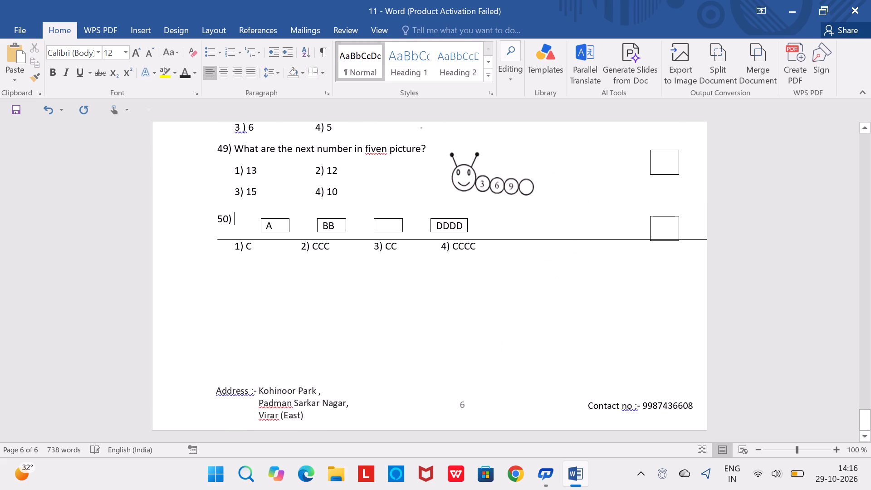
left_click_drag(548, 240, 489, 359)
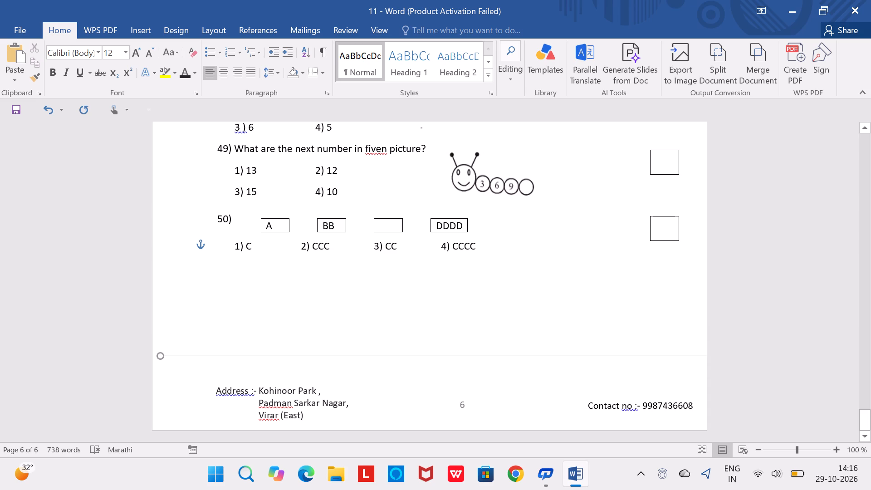
left_click_drag(489, 359, 481, 372)
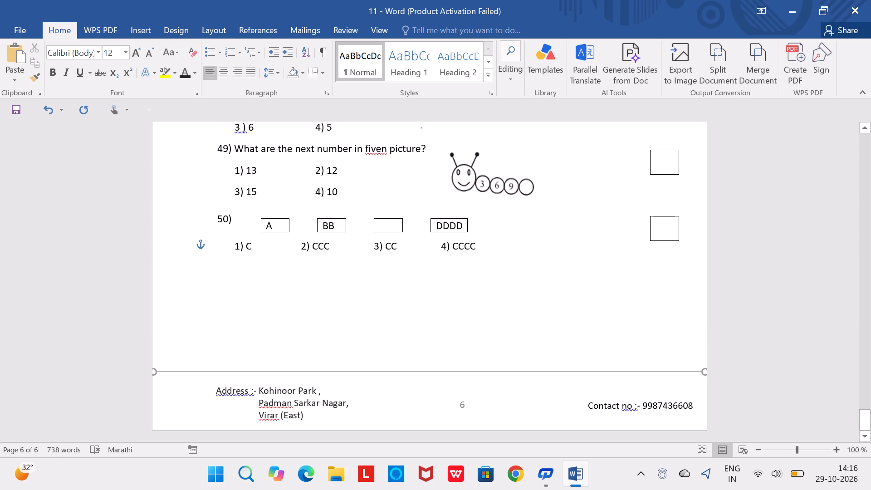
Move the horizontal line on page 6 slightly down so it sits closer above the address and contact number.
left_click_drag(481, 372, 482, 380)
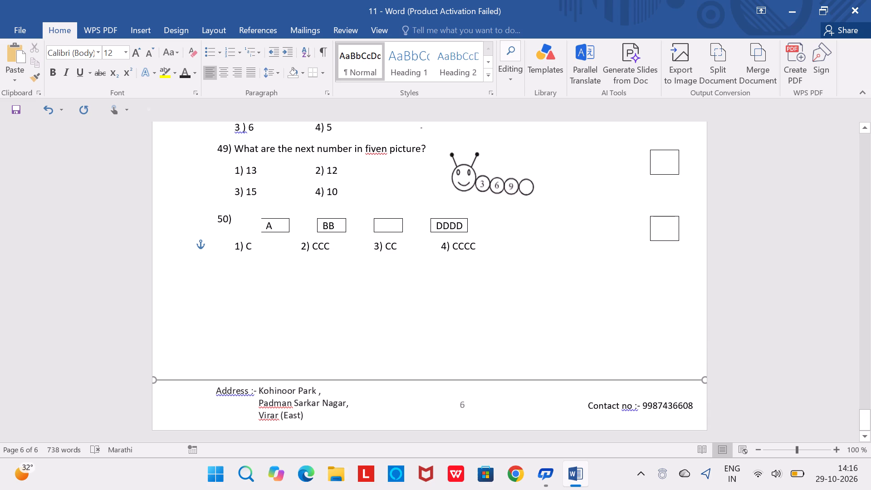
left_click_drag(482, 380, 482, 379)
left_click(482, 321)
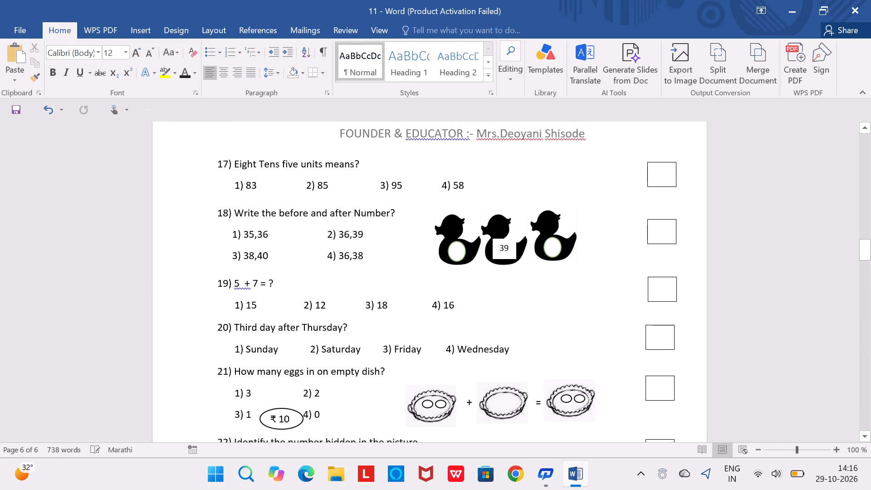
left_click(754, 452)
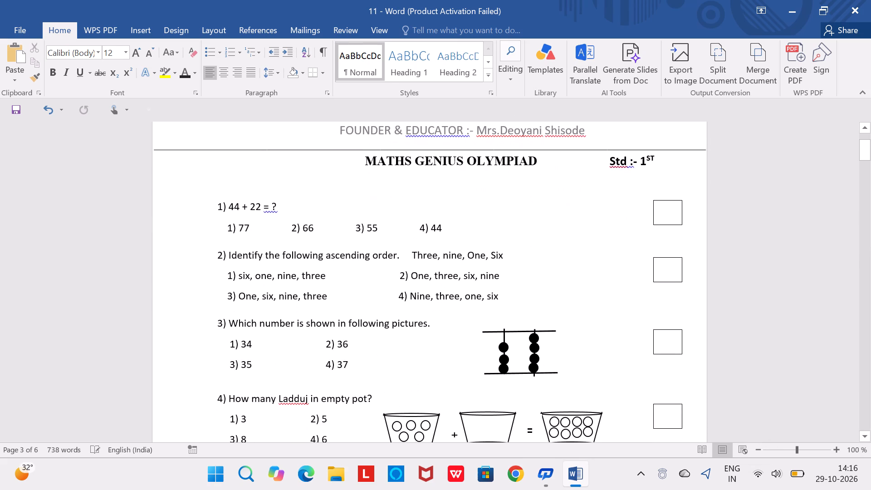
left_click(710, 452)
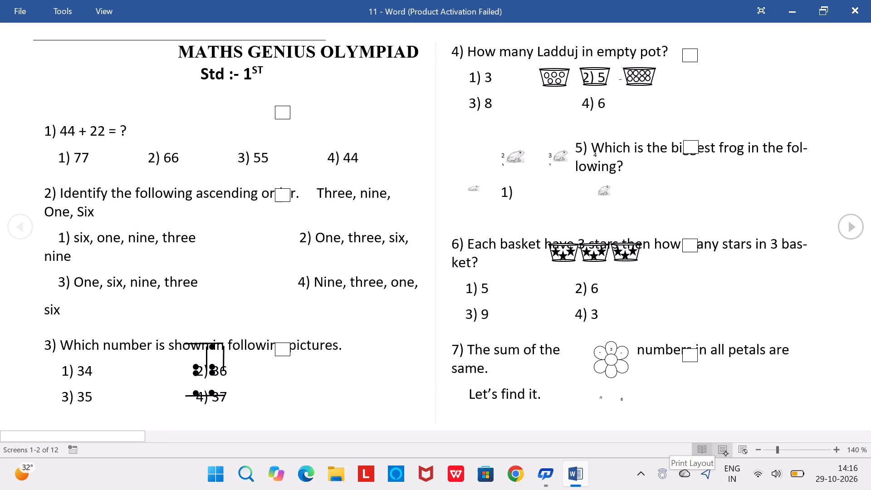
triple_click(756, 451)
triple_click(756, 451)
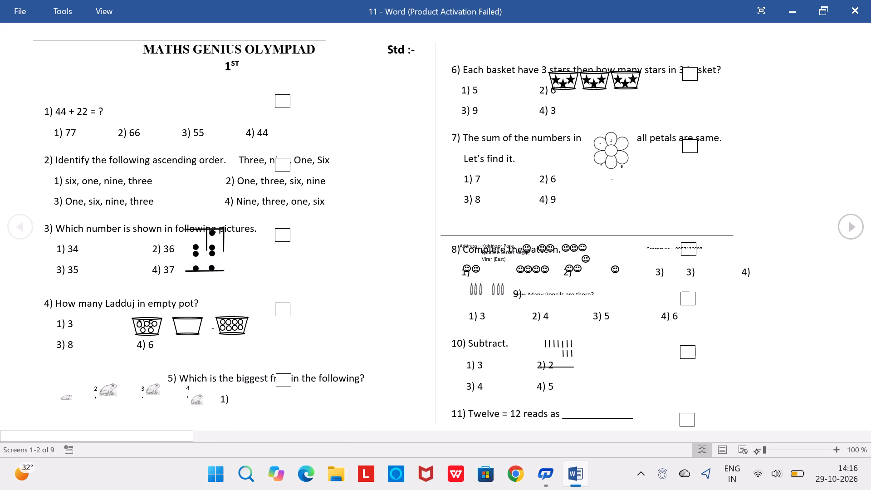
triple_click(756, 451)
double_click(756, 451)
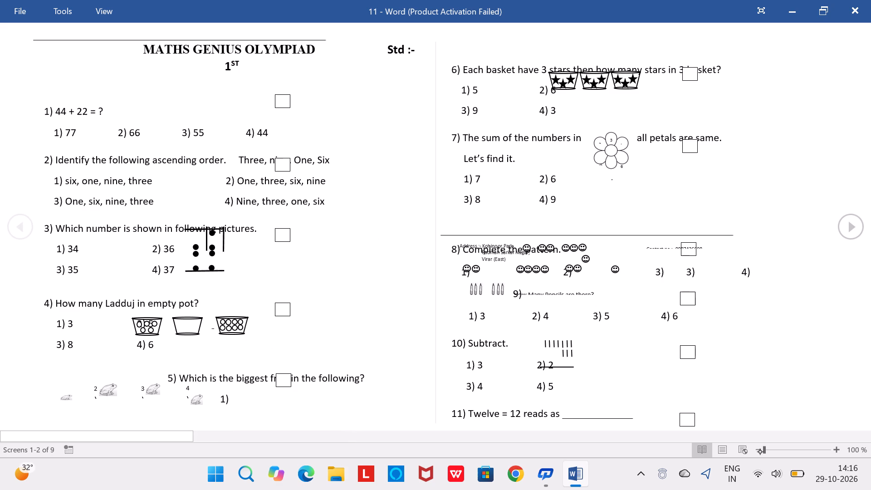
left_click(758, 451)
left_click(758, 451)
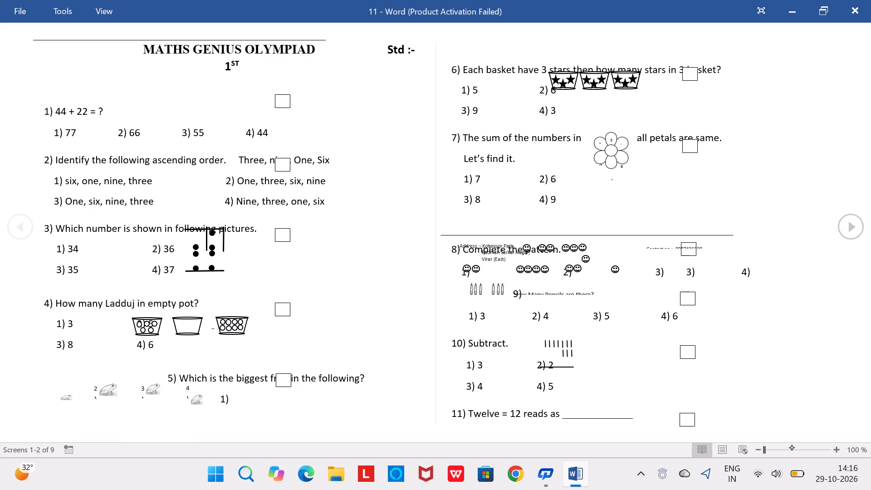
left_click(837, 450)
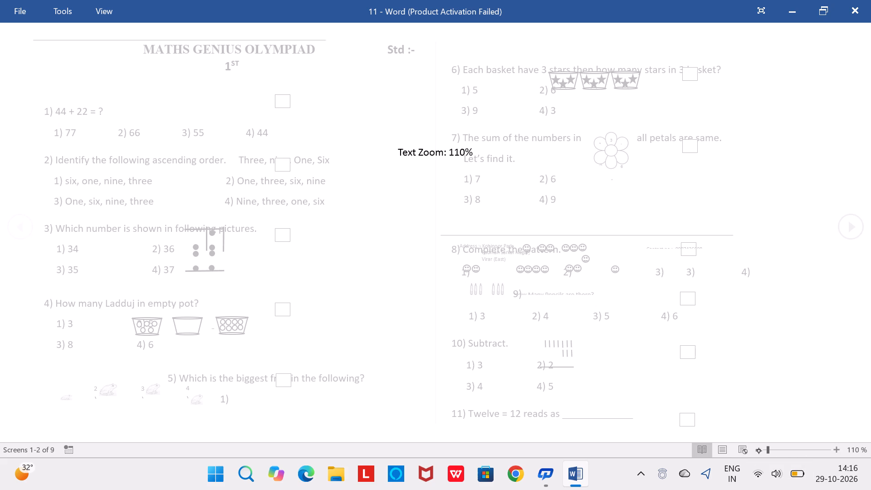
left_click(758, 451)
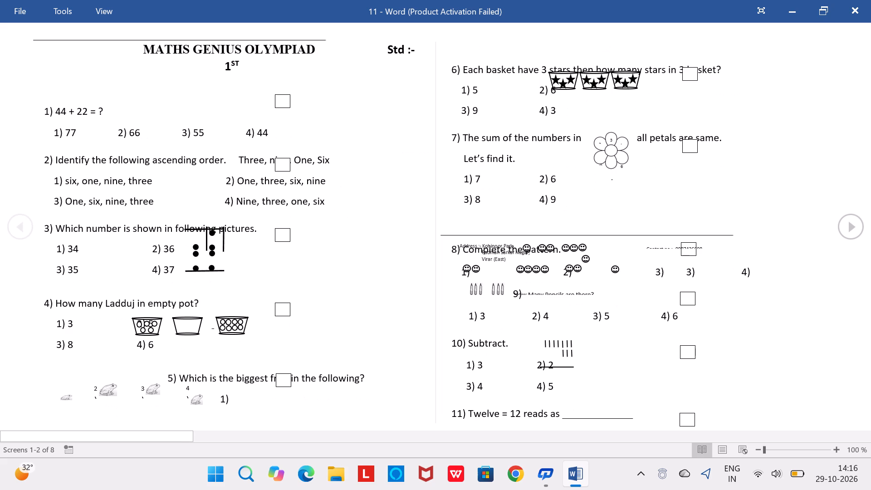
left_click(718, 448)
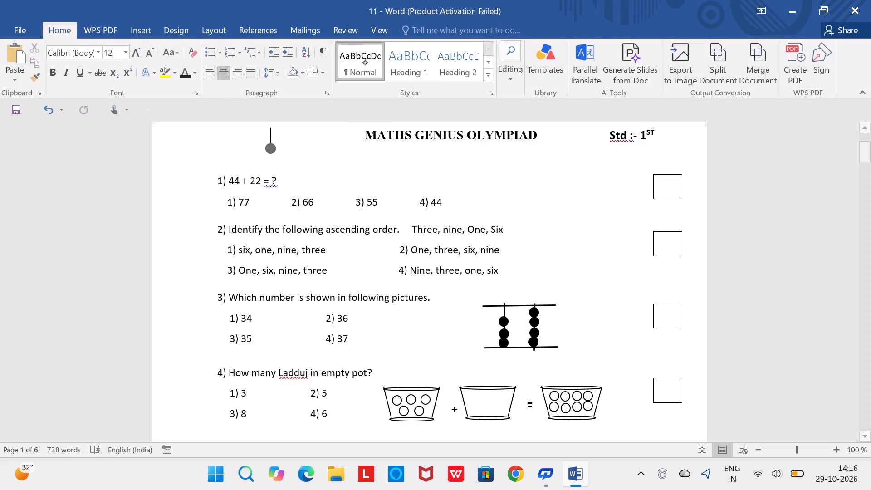
Review the paper with multiple pages side by side, and return to showing one whole page at a time.
left_click(372, 28)
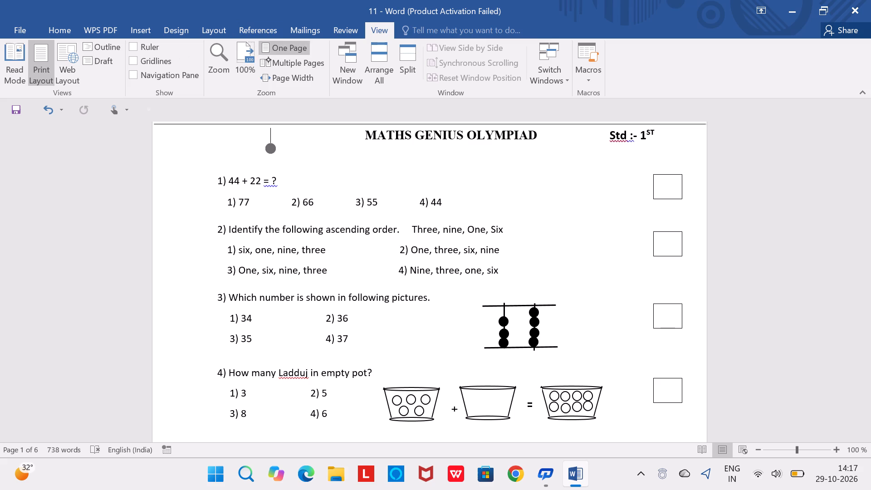
left_click(274, 64)
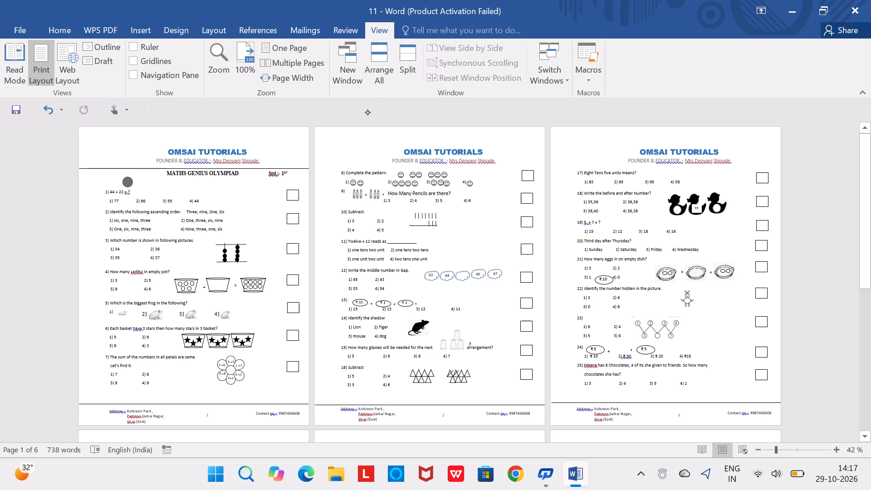
left_click(302, 53)
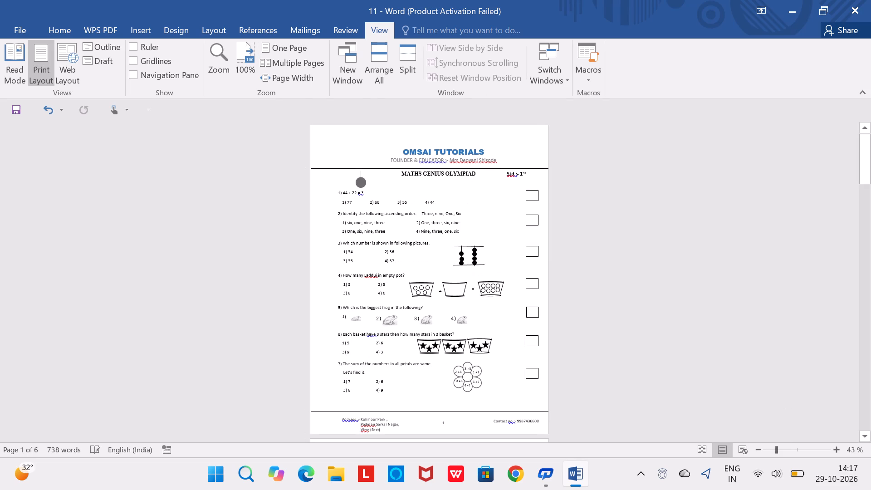
left_click(726, 450)
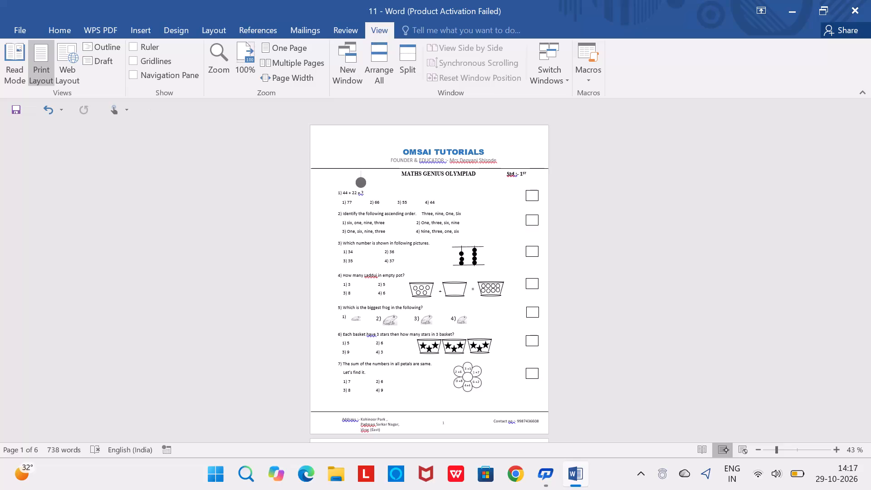
left_click(604, 392)
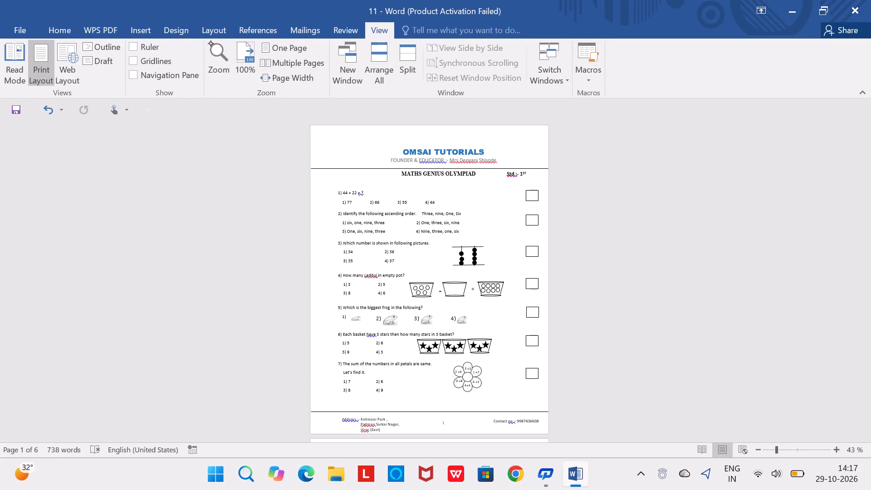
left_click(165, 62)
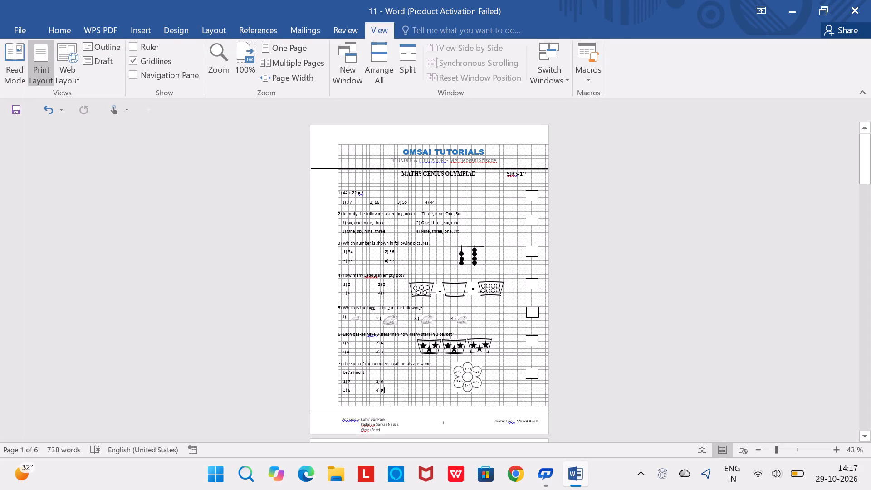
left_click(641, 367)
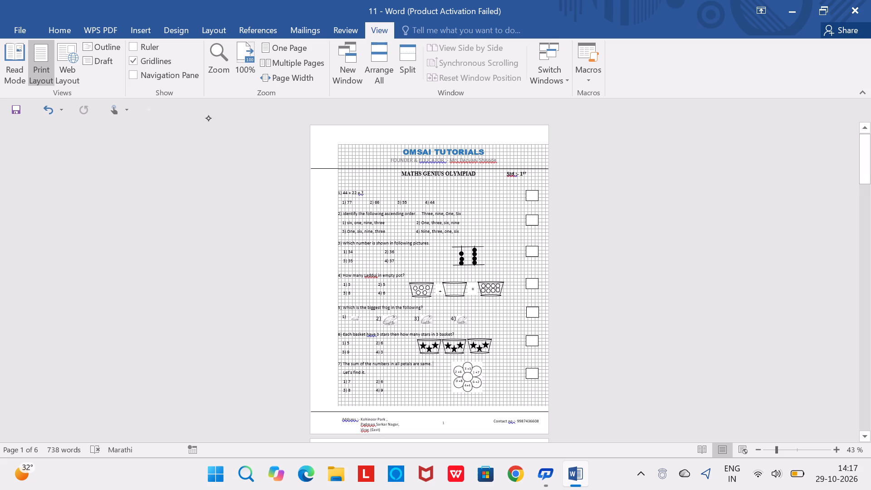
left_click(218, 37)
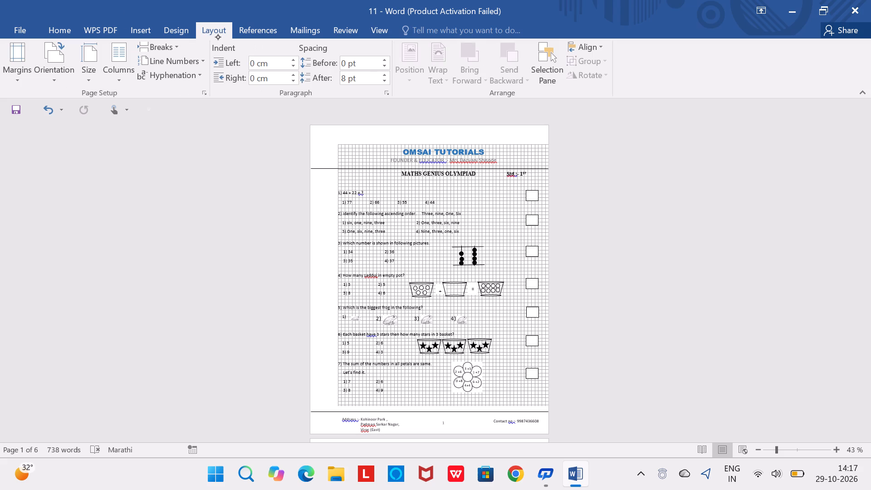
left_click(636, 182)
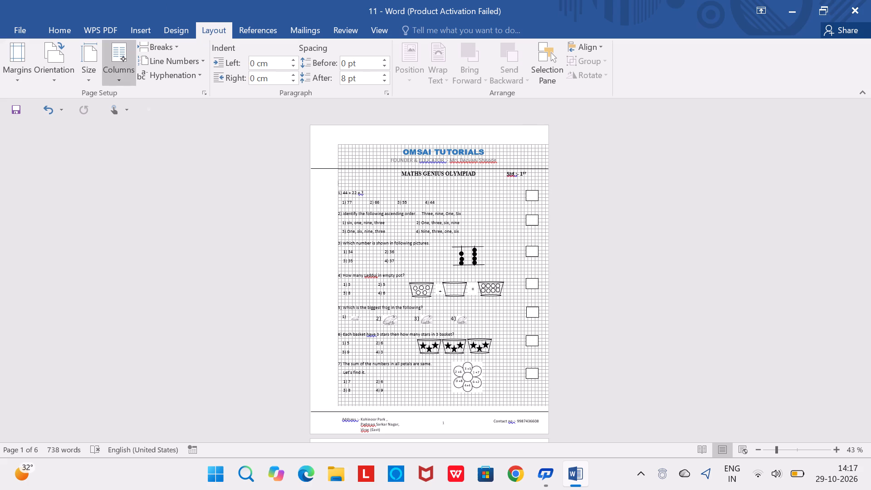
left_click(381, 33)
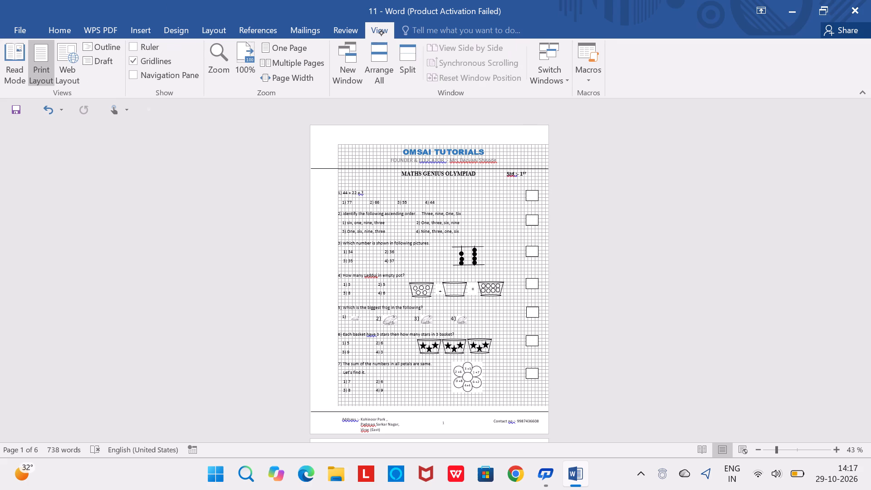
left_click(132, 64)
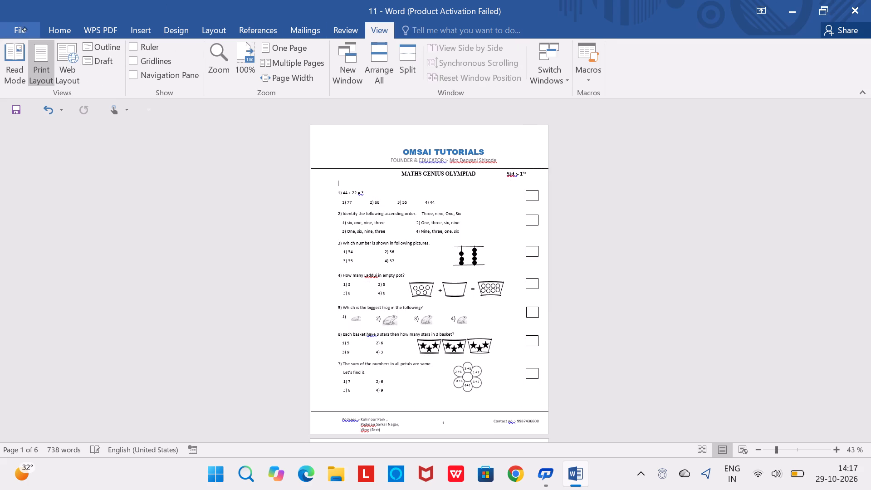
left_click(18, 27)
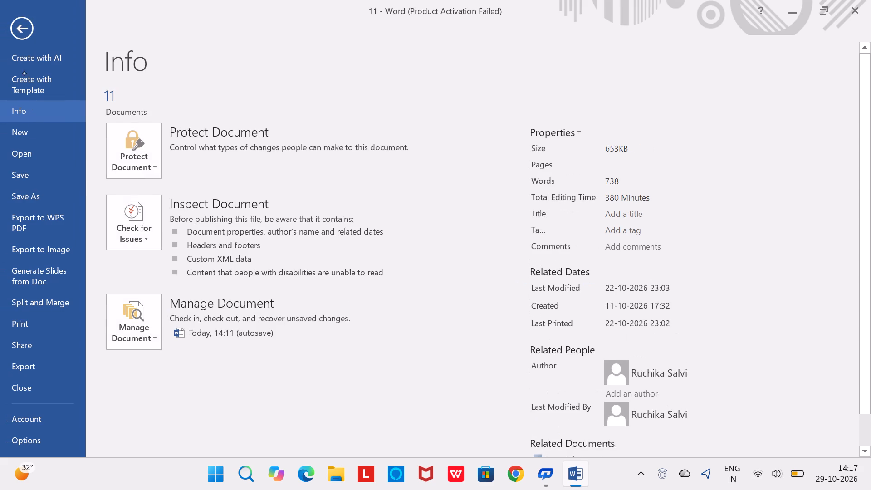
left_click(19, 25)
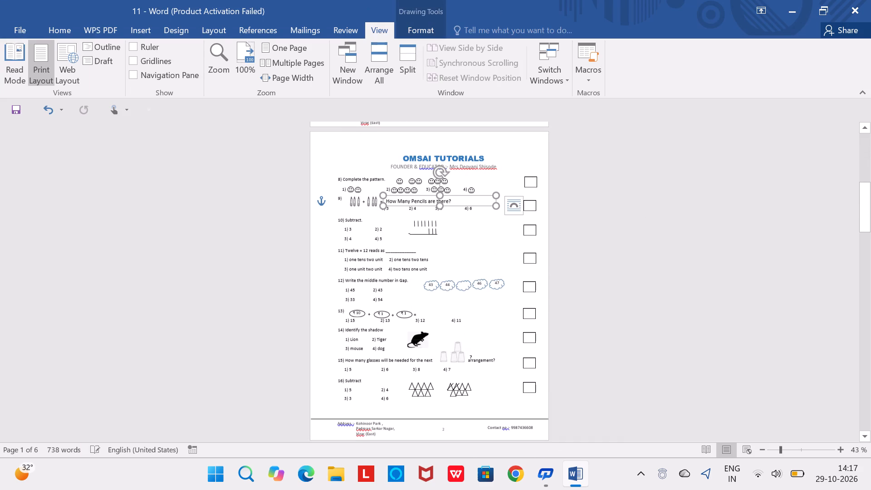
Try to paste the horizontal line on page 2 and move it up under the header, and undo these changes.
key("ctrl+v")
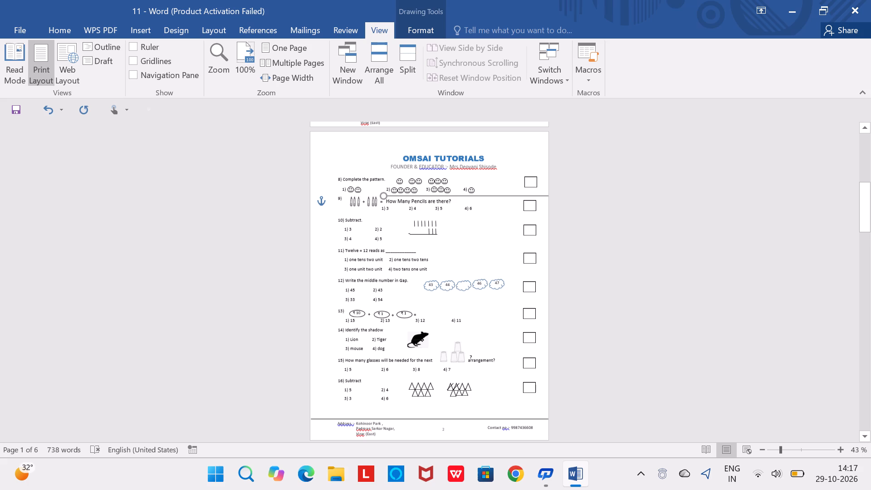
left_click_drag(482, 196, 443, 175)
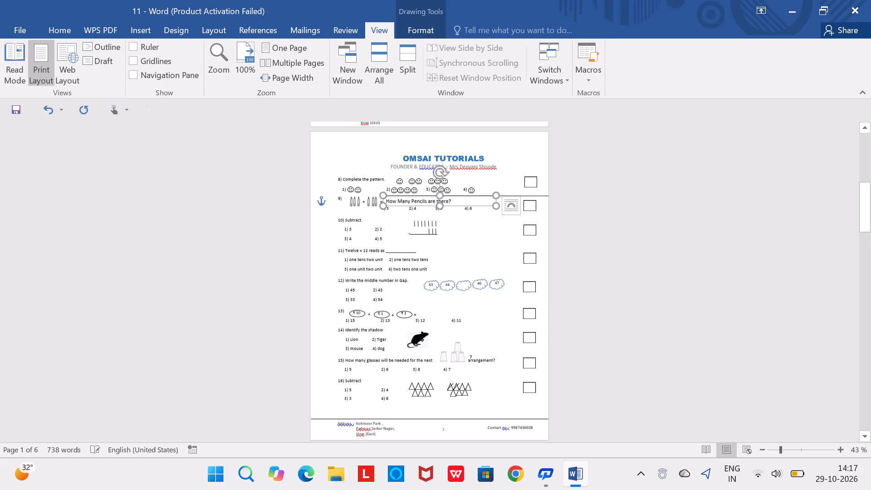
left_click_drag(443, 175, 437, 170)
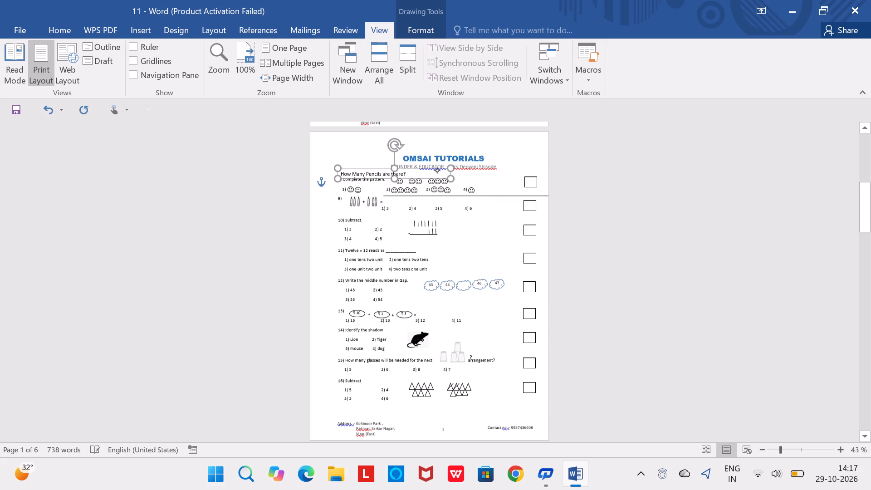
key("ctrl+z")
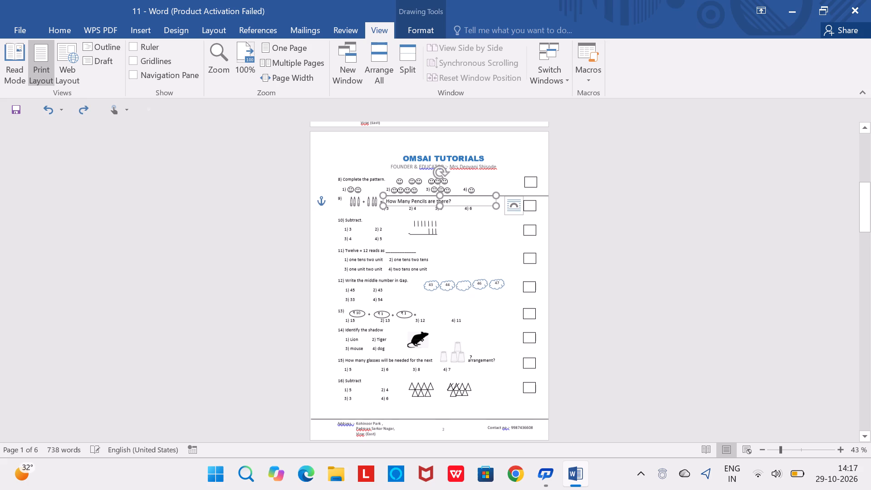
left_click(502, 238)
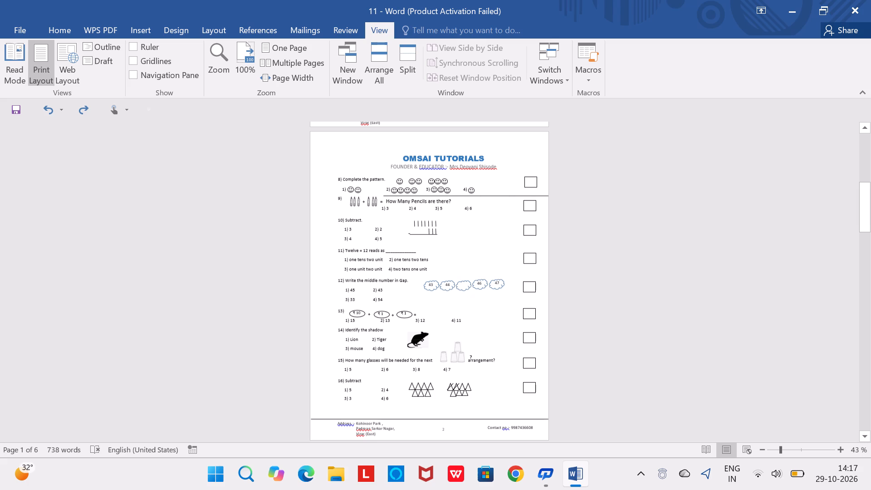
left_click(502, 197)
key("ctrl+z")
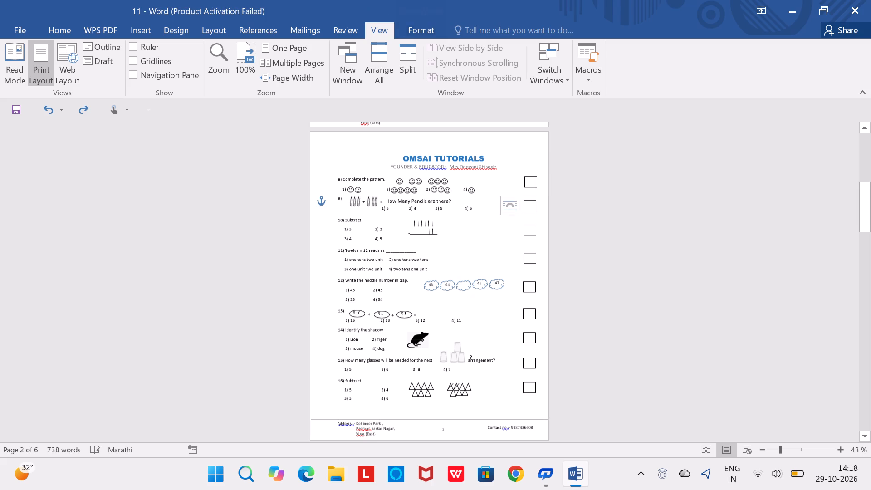
Paste the horizontal line on page 2 and place it across the full page width between the header and question 8.
left_click(494, 244)
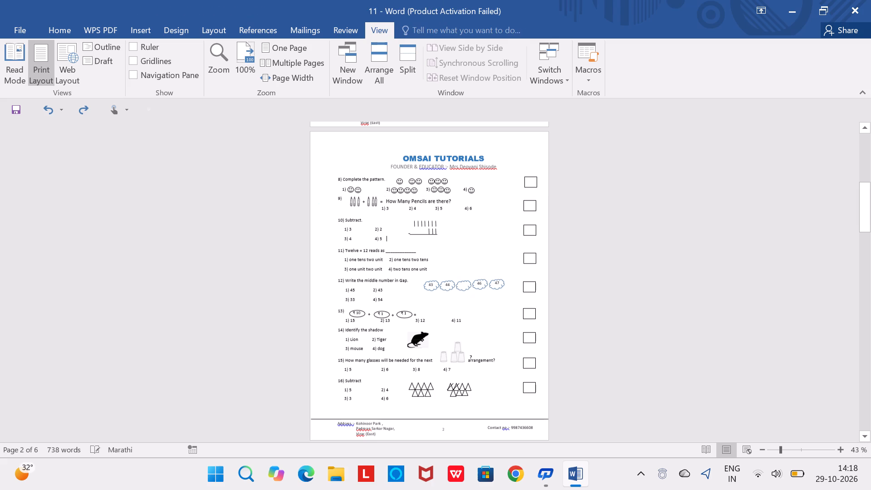
left_click(460, 301)
key("ctrl+v")
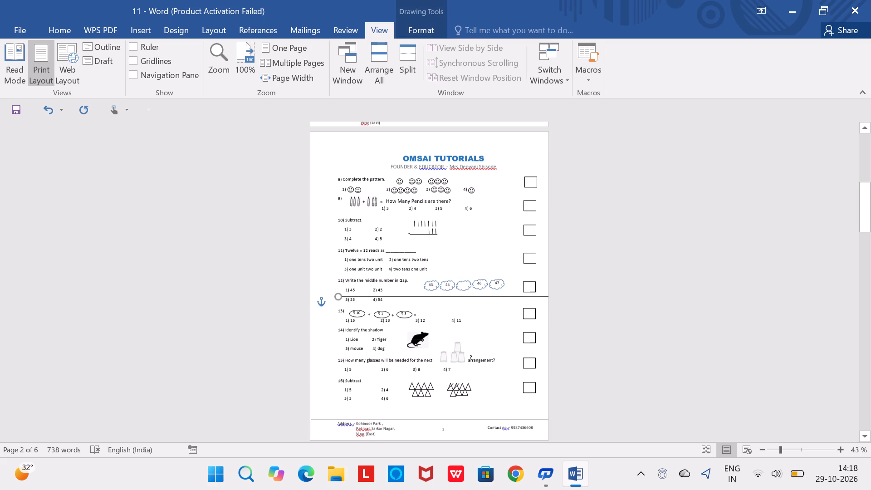
left_click_drag(454, 297, 416, 176)
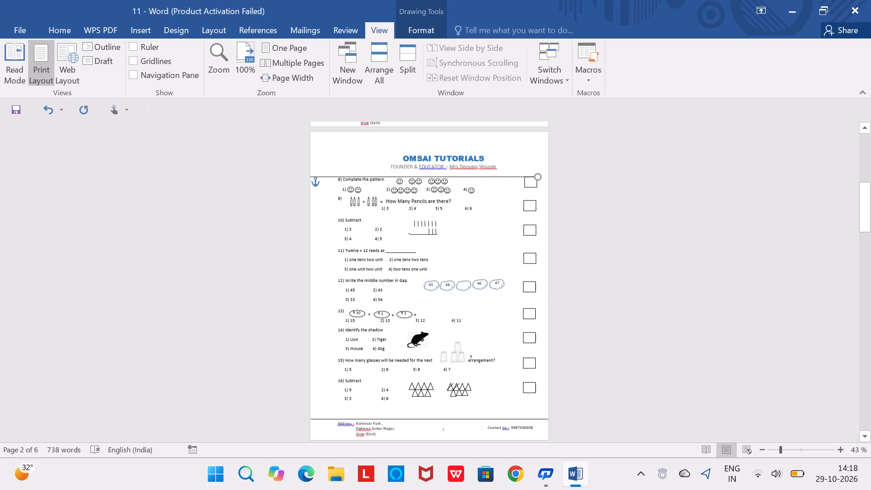
left_click_drag(416, 176, 420, 174)
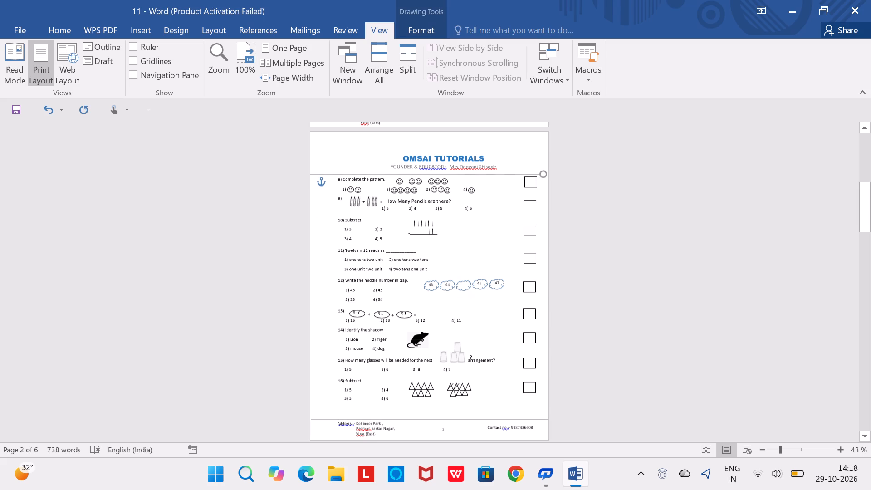
left_click_drag(420, 174, 426, 173)
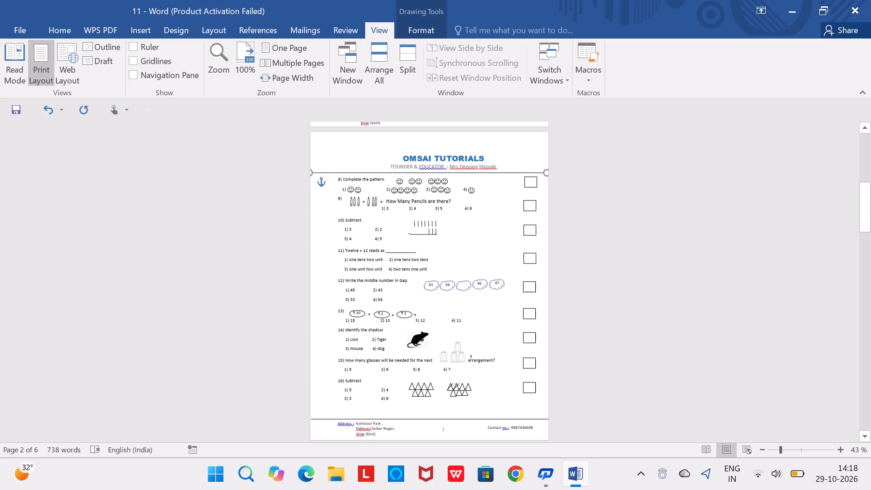
left_click_drag(426, 173, 425, 173)
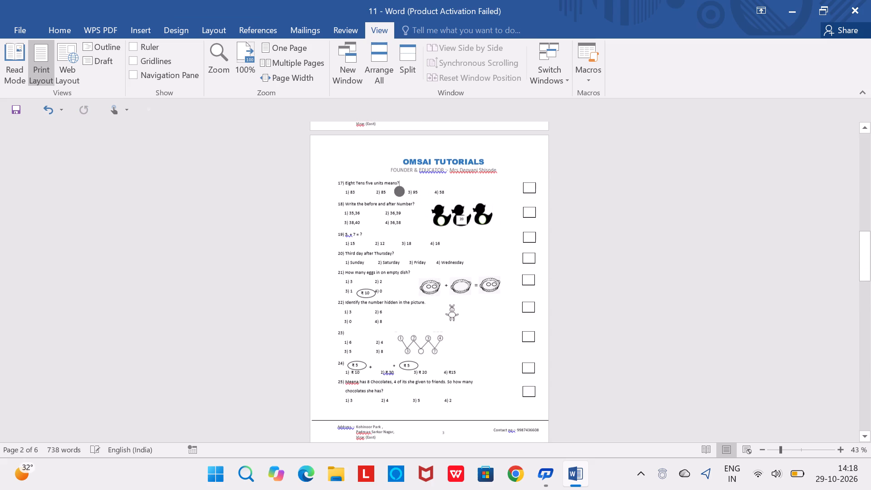
Paste the horizontal line on page 3 and place it across the full page width between the header and question 17.
key("ctrl+v")
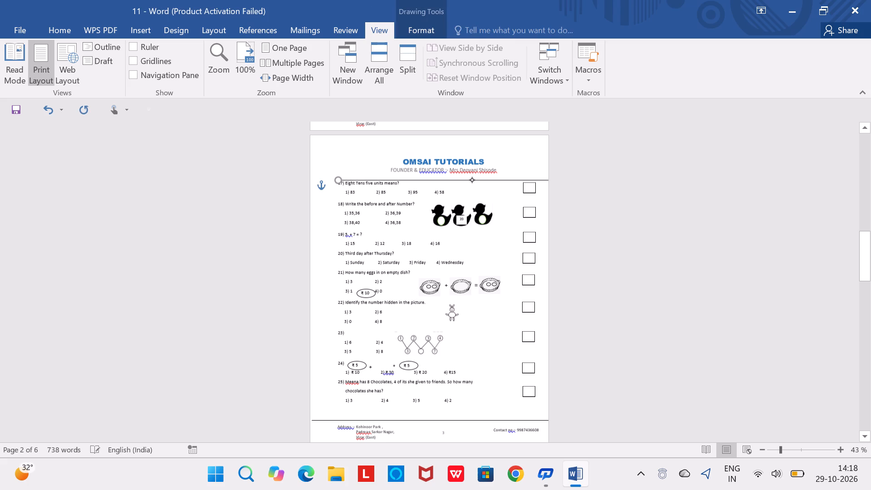
left_click_drag(473, 180, 469, 180)
left_click_drag(469, 180, 450, 176)
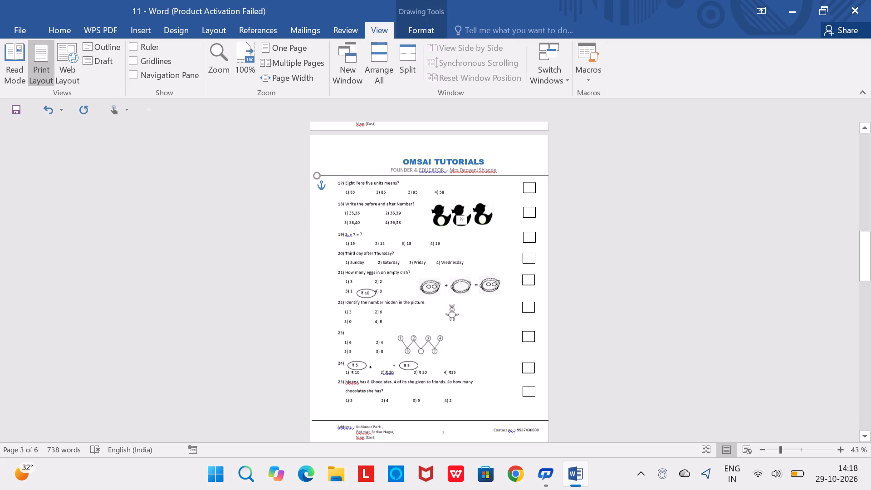
left_click_drag(450, 176, 444, 176)
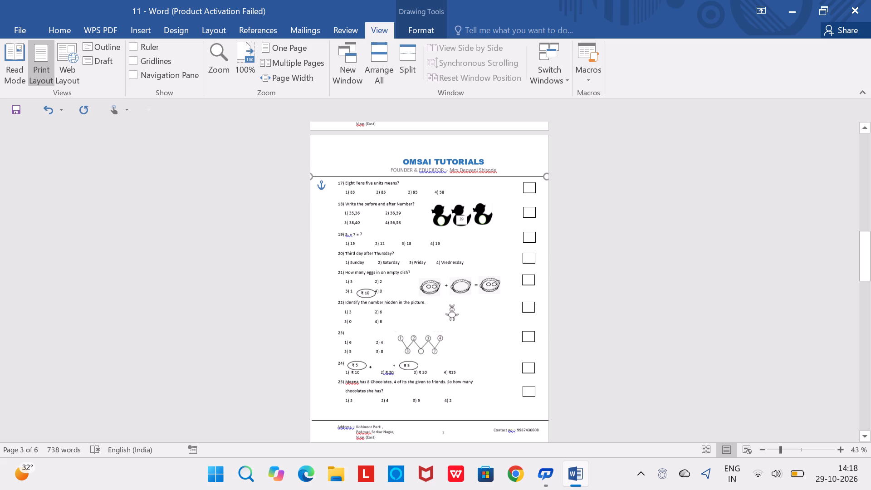
left_click_drag(444, 176, 445, 176)
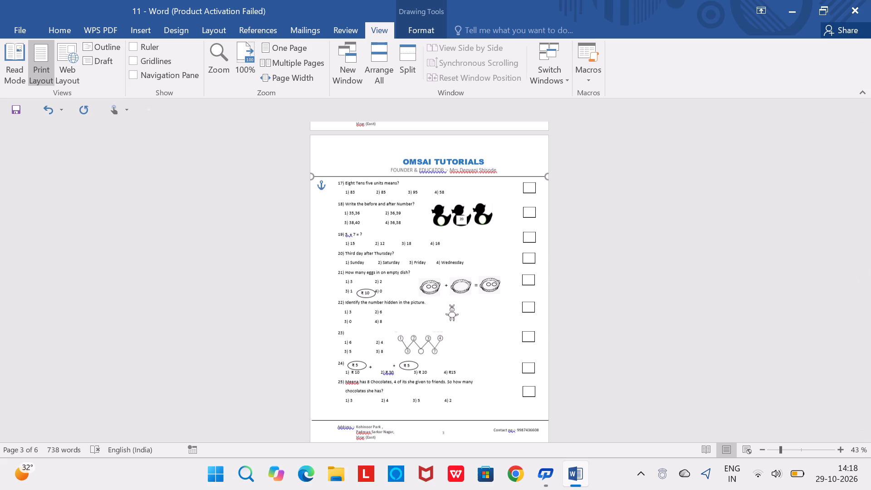
left_click_drag(445, 176, 446, 176)
left_click(457, 221)
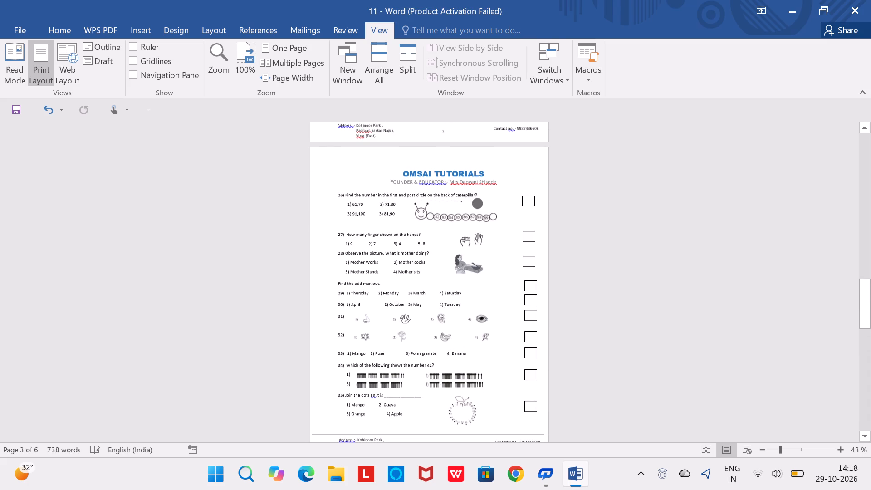
Paste the horizontal line on page 4 and place it across the full page width between the header and question 26.
key("ctrl+v")
left_click(518, 244, "ctrl")
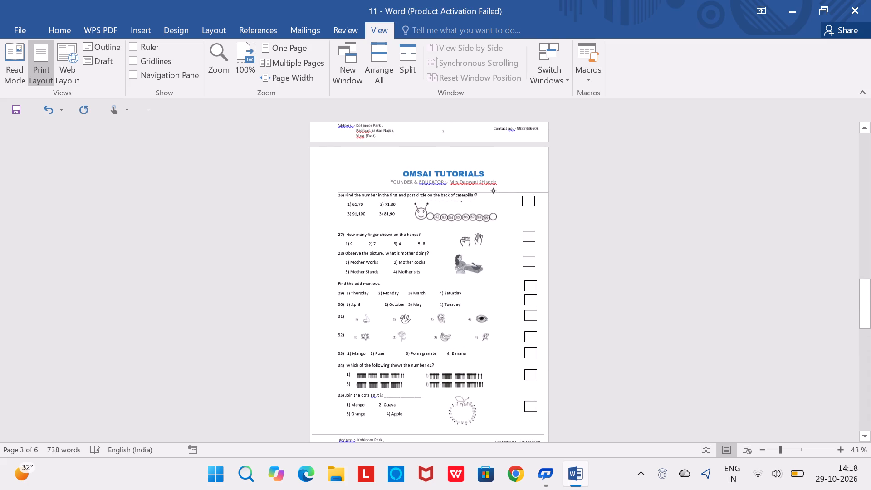
left_click_drag(493, 192, 460, 187)
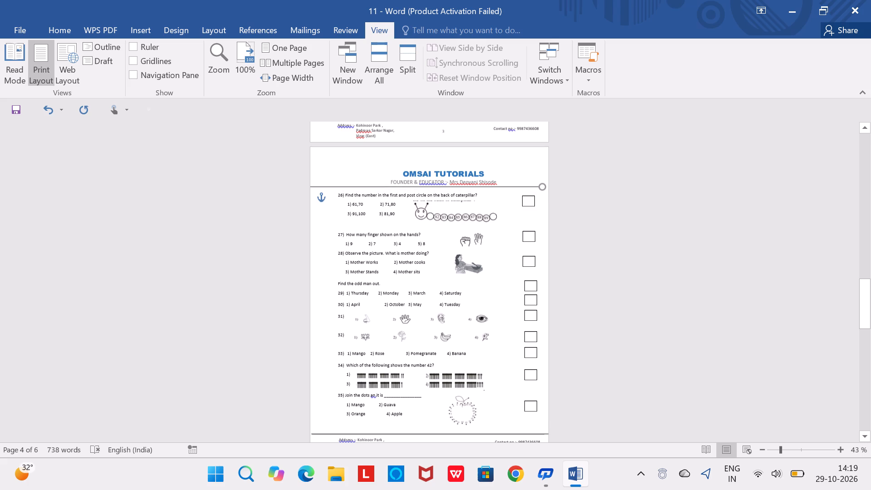
left_click_drag(460, 187, 462, 188)
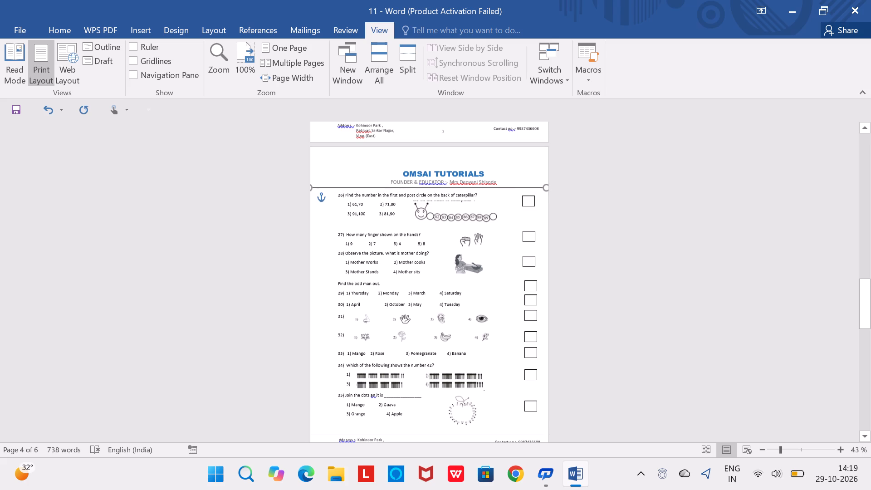
left_click_drag(462, 188, 464, 187)
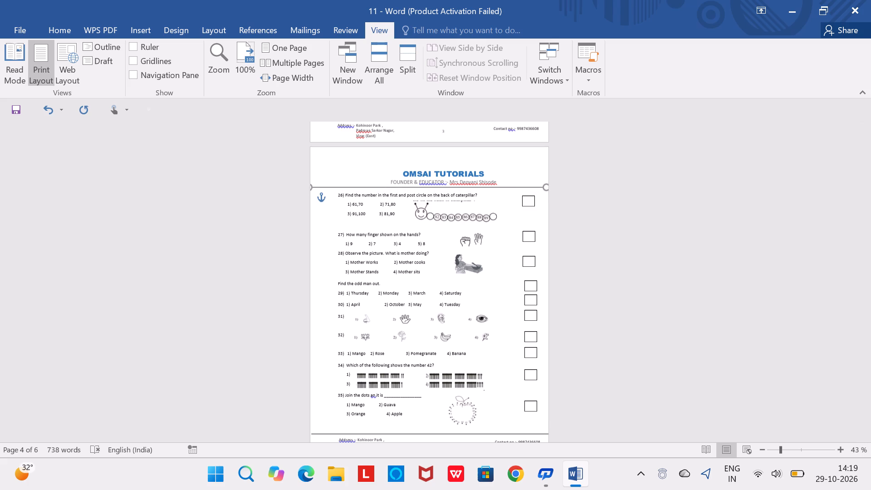
left_click_drag(464, 187, 465, 187)
left_click_drag(465, 187, 464, 187)
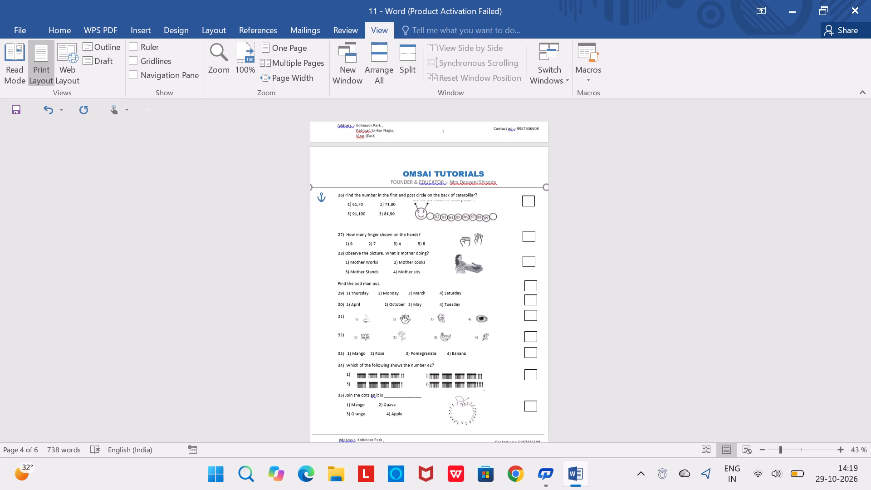
left_click_drag(464, 187, 465, 187)
left_click(488, 211)
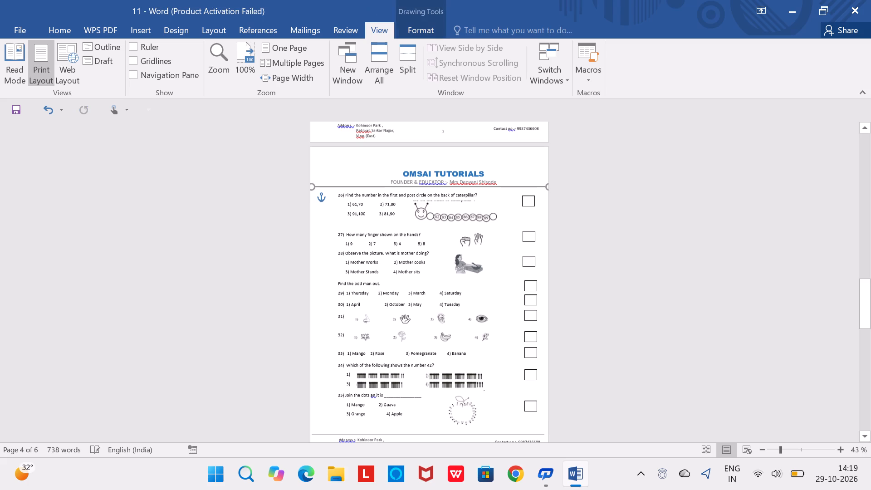
left_click(486, 248)
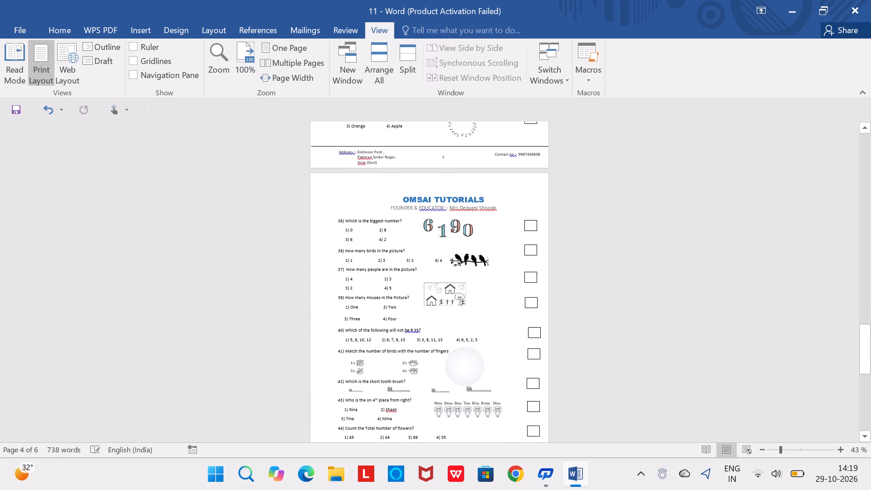
Paste the horizontal line on page 5 and move it up under the header, across the full page width.
key("ctrl+v")
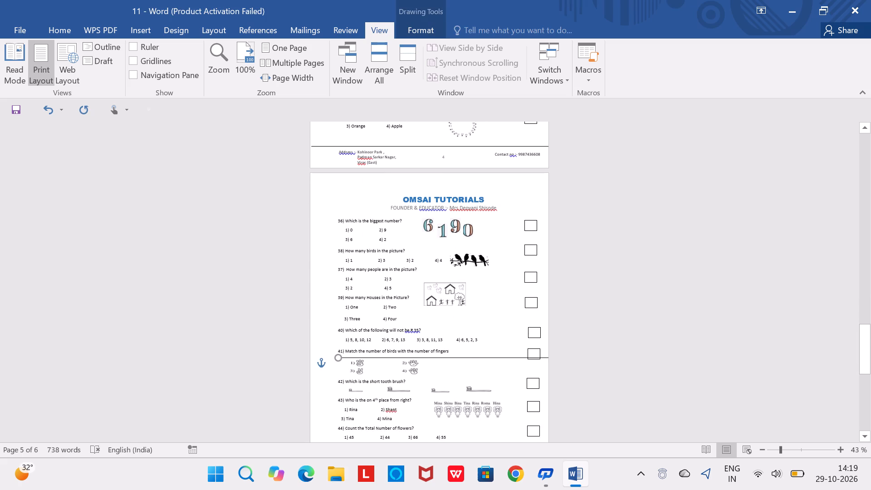
left_click_drag(462, 358, 435, 217)
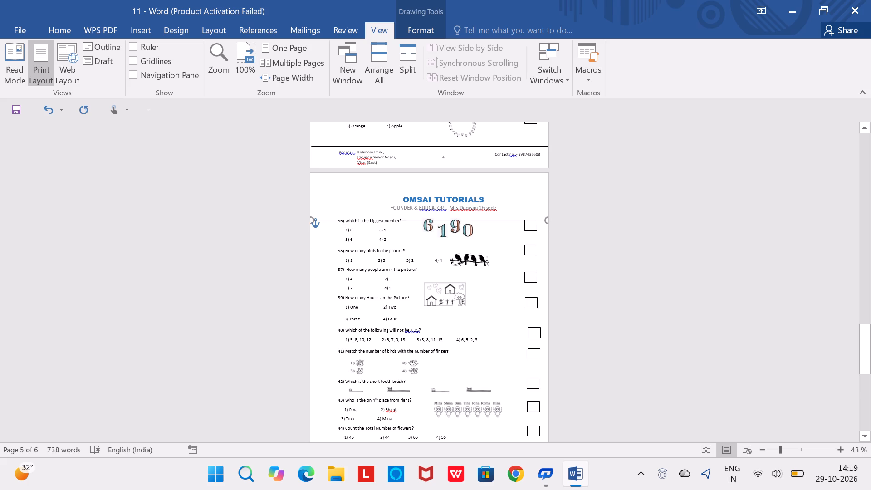
left_click_drag(435, 217, 435, 214)
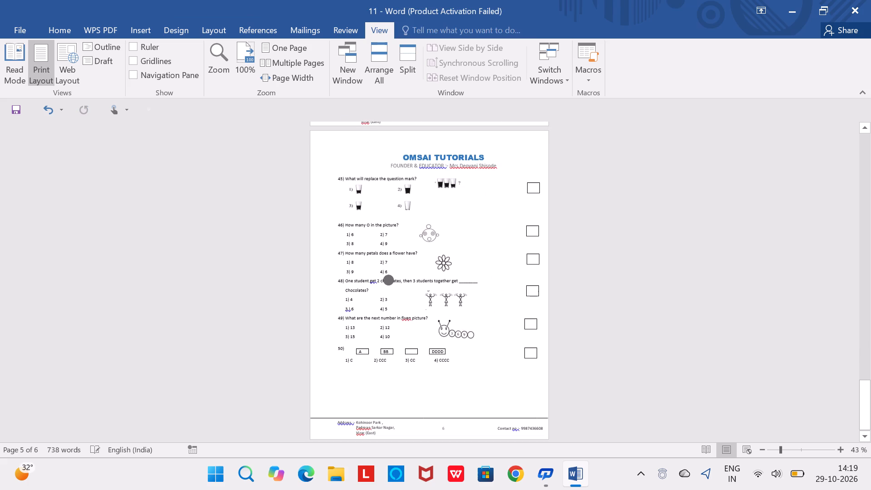
Paste the horizontal line on page 6 and place it across the full page width between the header and question 45.
key("ctrl+v")
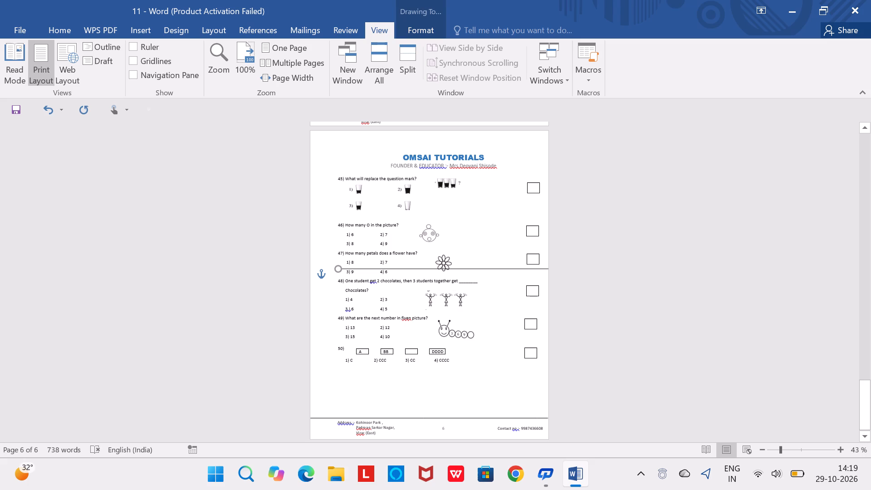
left_click_drag(480, 269, 456, 210)
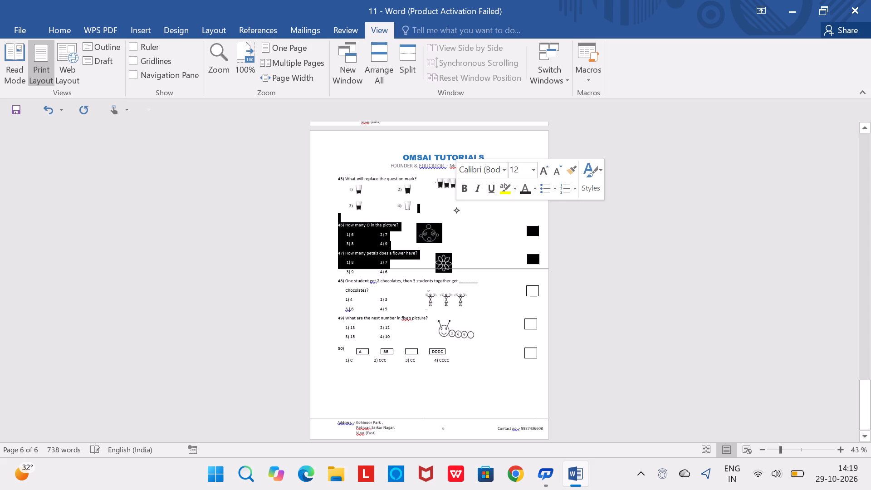
left_click(496, 318)
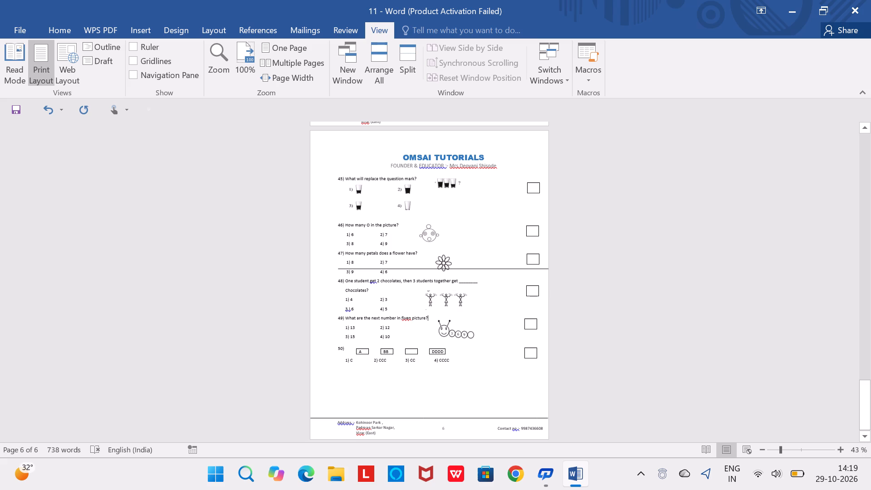
left_click(502, 269)
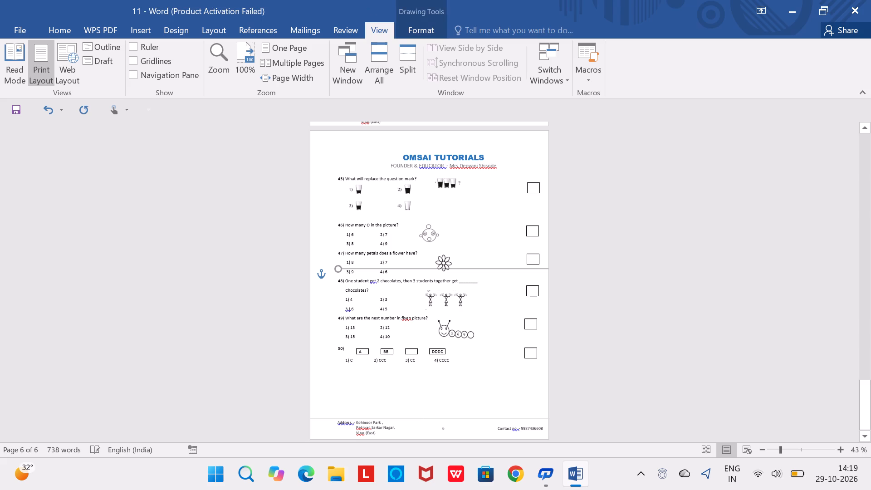
left_click_drag(502, 269, 501, 265)
left_click_drag(501, 265, 462, 176)
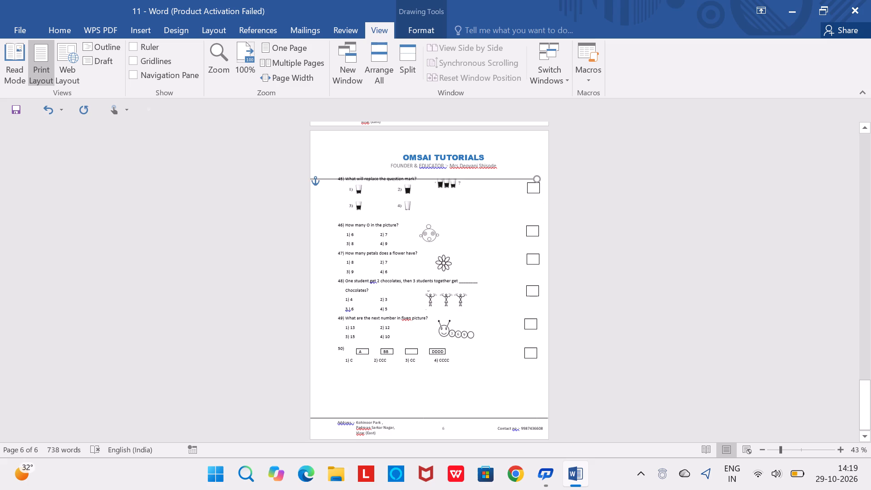
left_click_drag(462, 176, 465, 173)
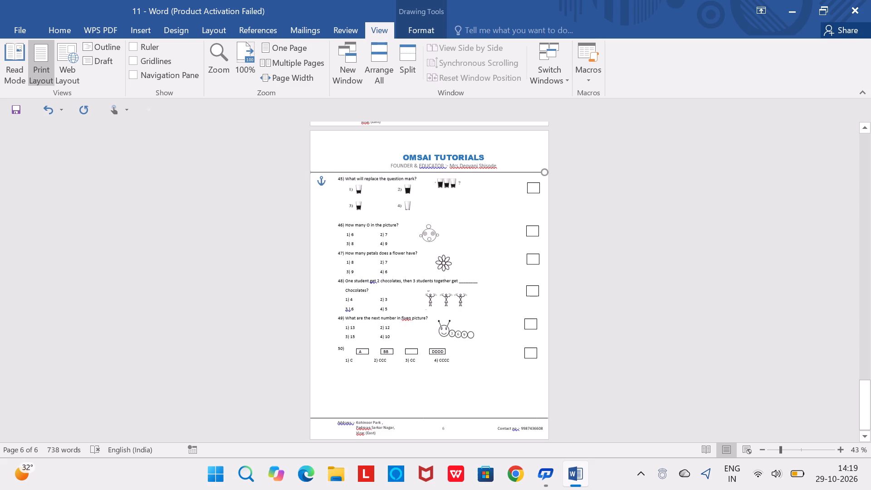
left_click_drag(465, 173, 472, 173)
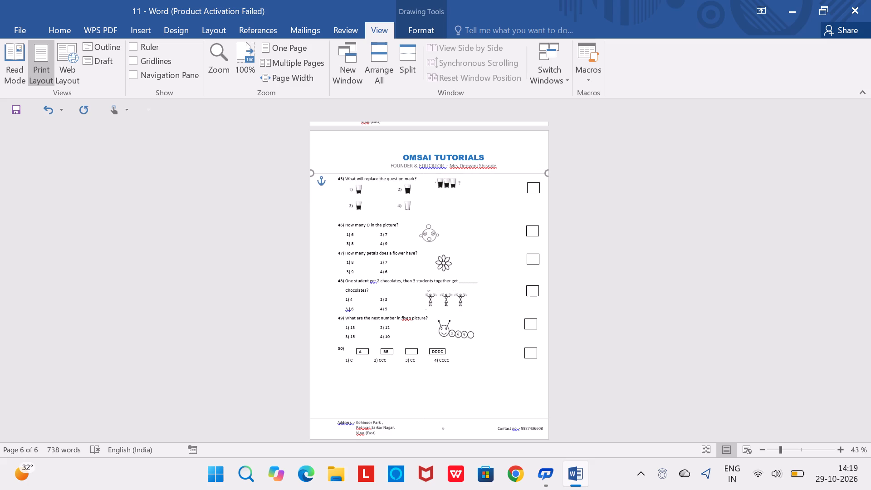
left_click_drag(472, 173, 472, 174)
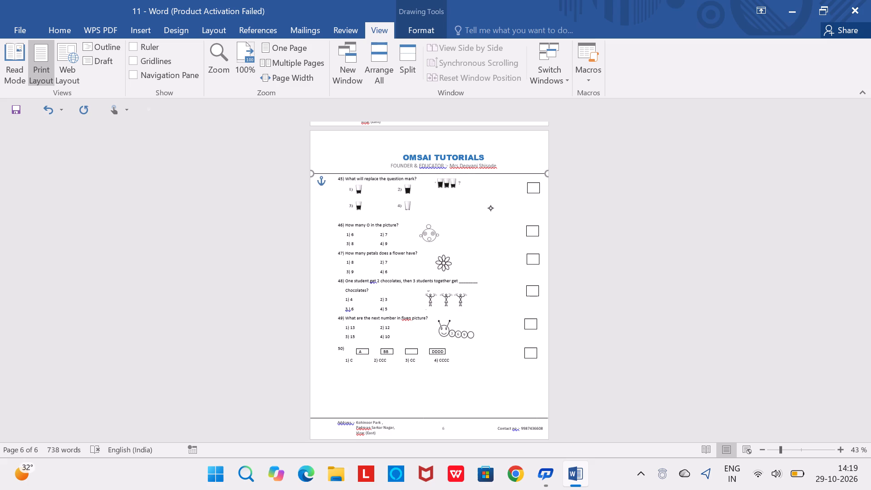
left_click(493, 216)
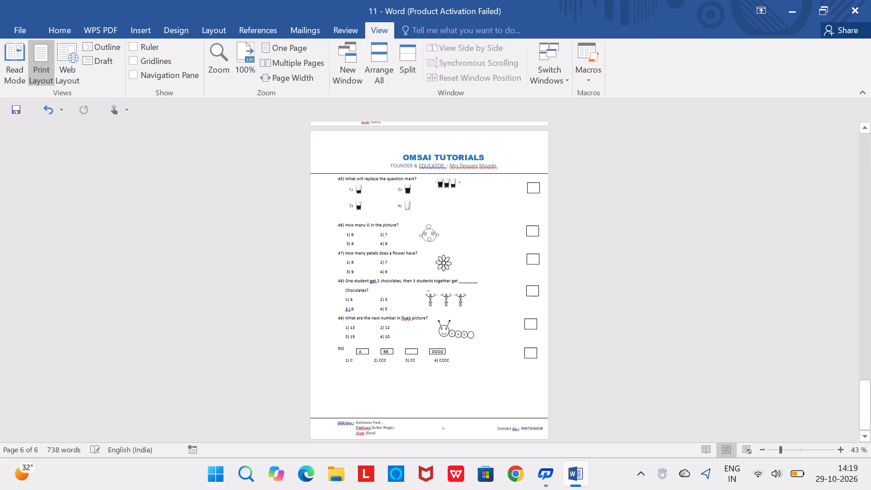
Move the upper horizontal line on page 6 slightly up so it sits closer under the header.
left_click(516, 174)
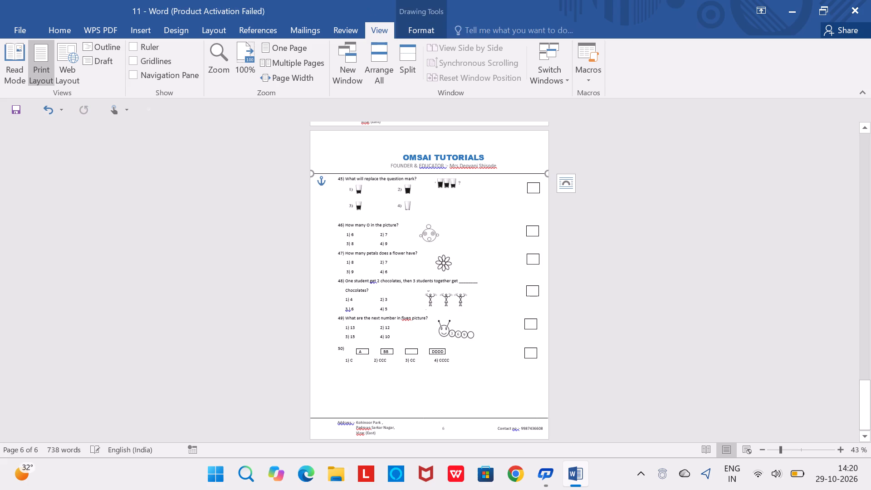
left_click(516, 174)
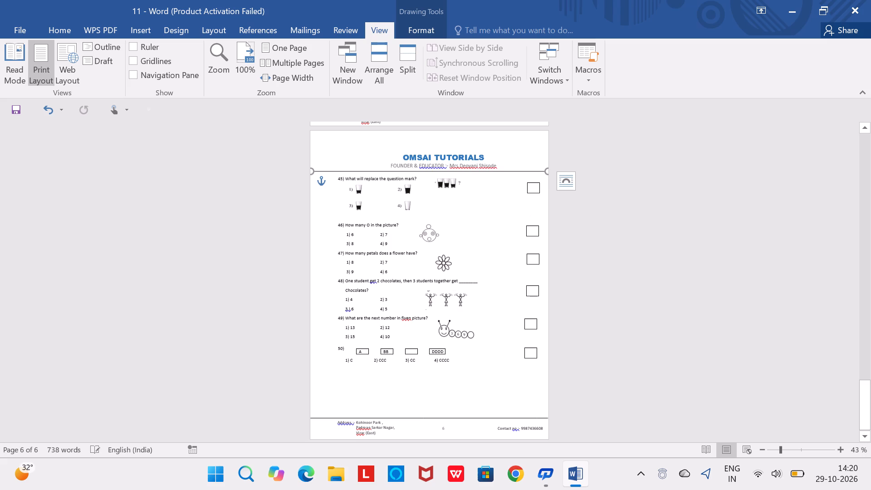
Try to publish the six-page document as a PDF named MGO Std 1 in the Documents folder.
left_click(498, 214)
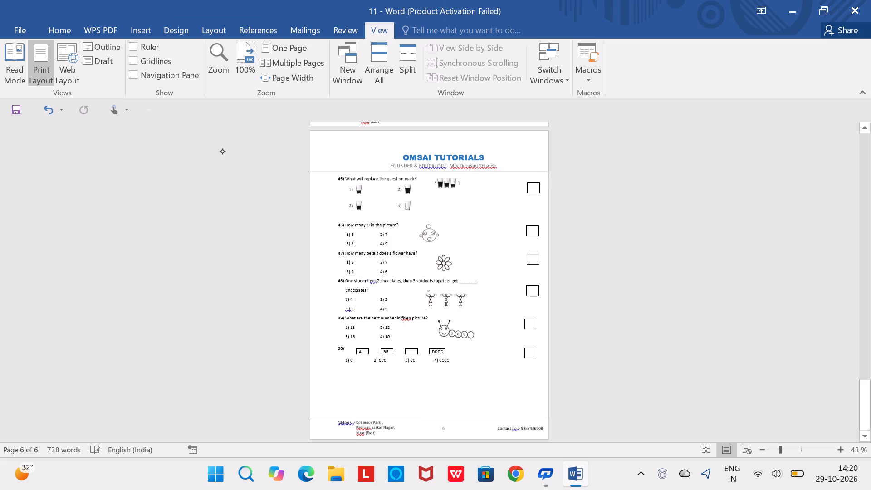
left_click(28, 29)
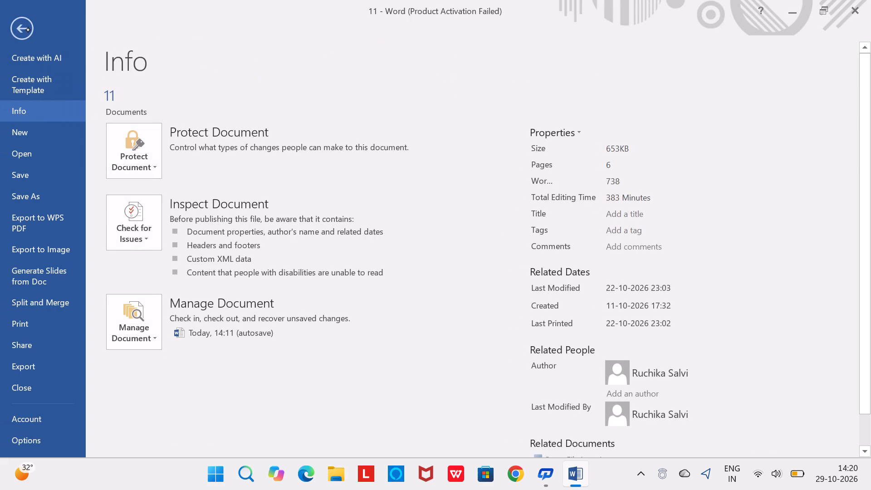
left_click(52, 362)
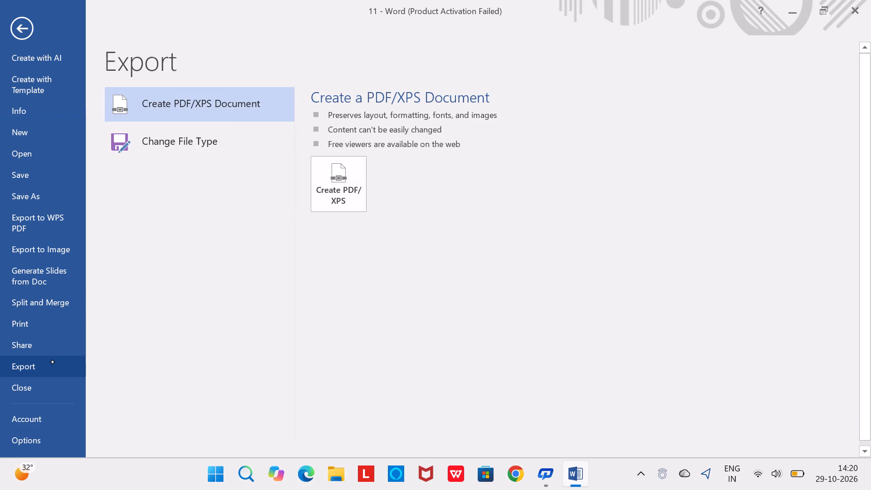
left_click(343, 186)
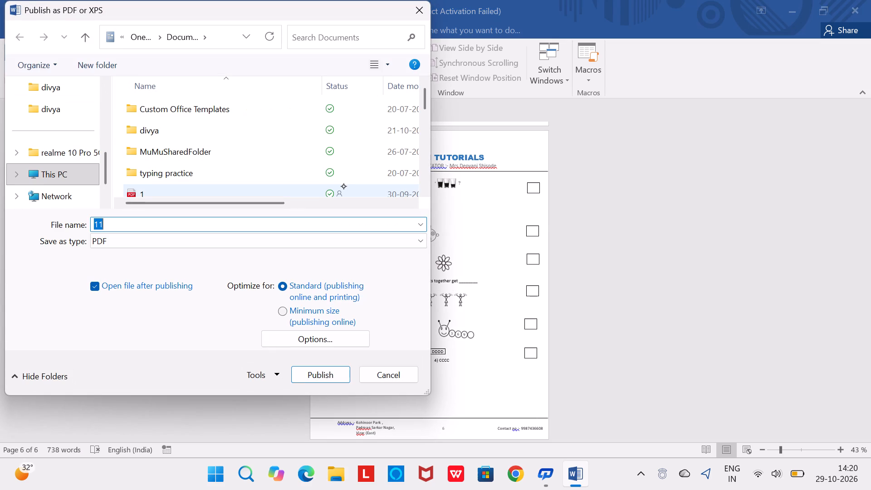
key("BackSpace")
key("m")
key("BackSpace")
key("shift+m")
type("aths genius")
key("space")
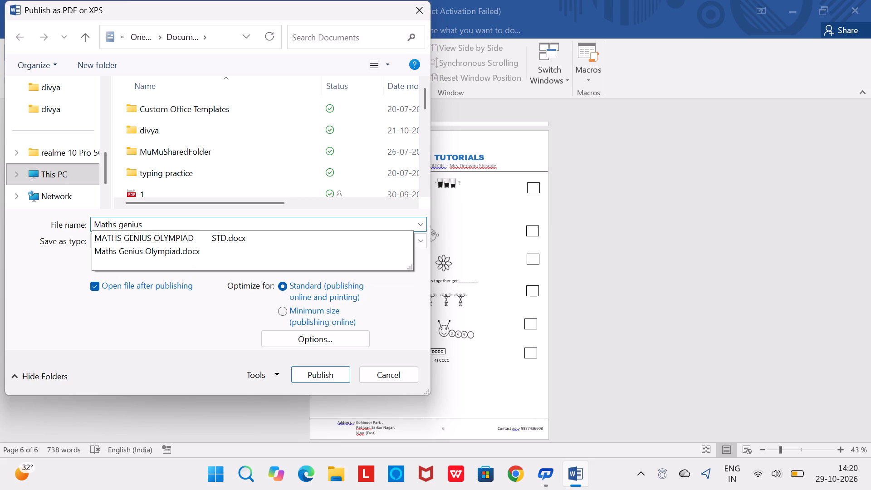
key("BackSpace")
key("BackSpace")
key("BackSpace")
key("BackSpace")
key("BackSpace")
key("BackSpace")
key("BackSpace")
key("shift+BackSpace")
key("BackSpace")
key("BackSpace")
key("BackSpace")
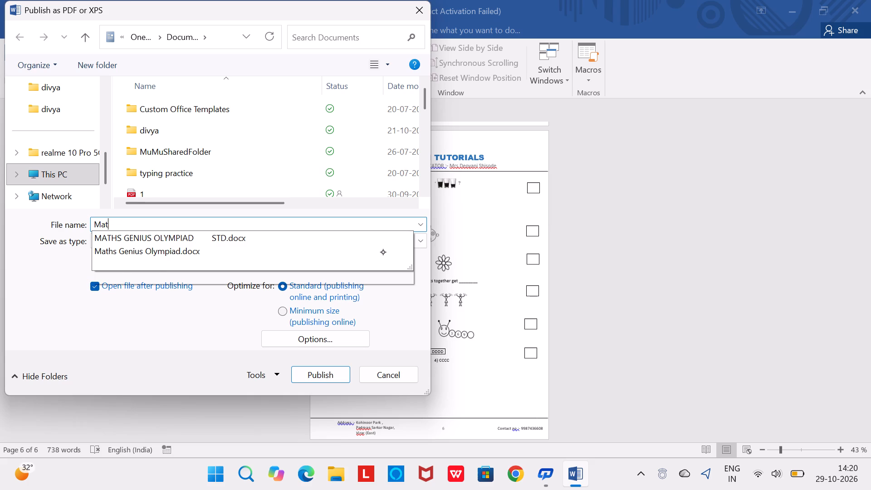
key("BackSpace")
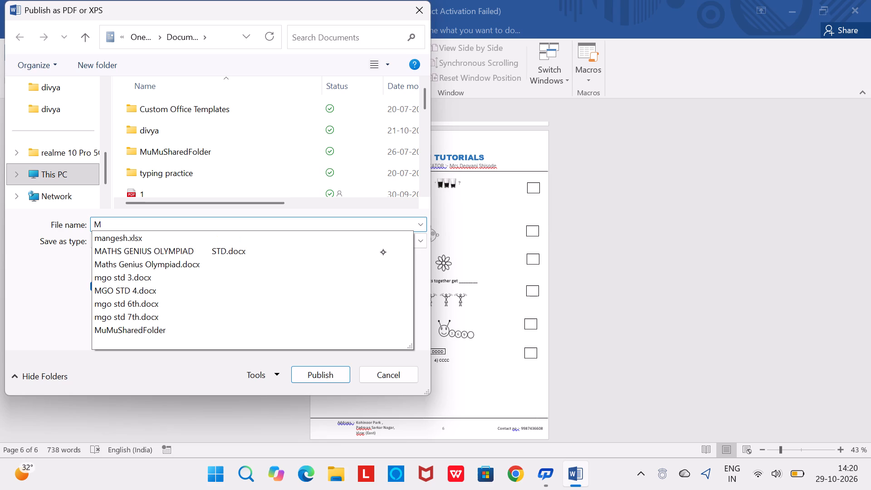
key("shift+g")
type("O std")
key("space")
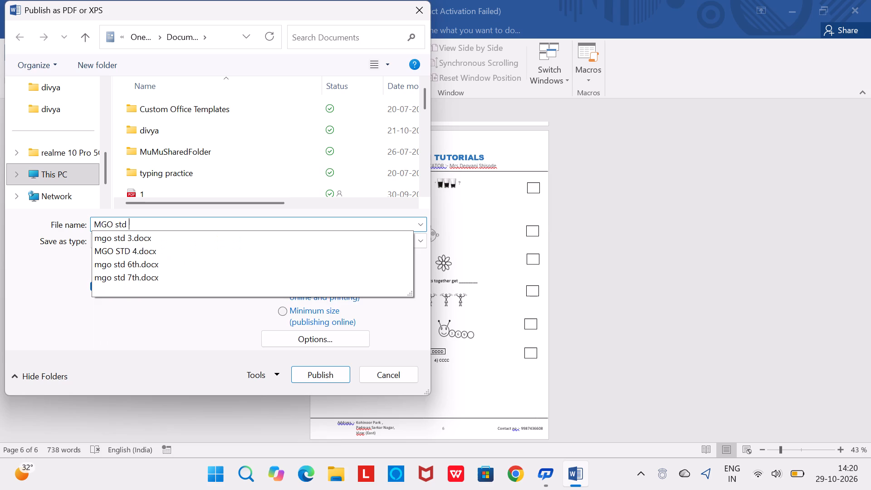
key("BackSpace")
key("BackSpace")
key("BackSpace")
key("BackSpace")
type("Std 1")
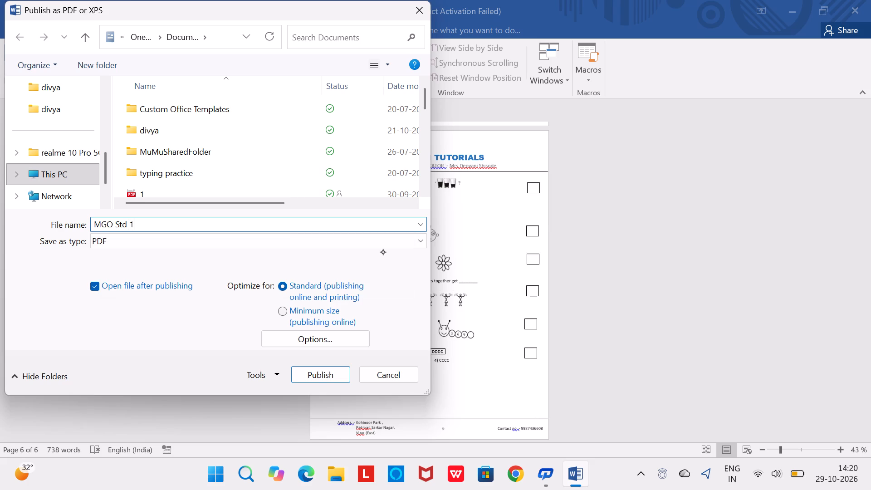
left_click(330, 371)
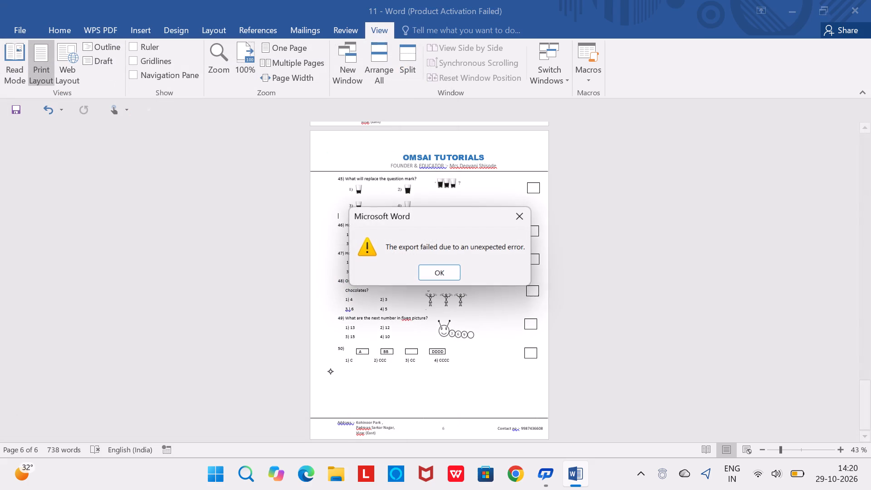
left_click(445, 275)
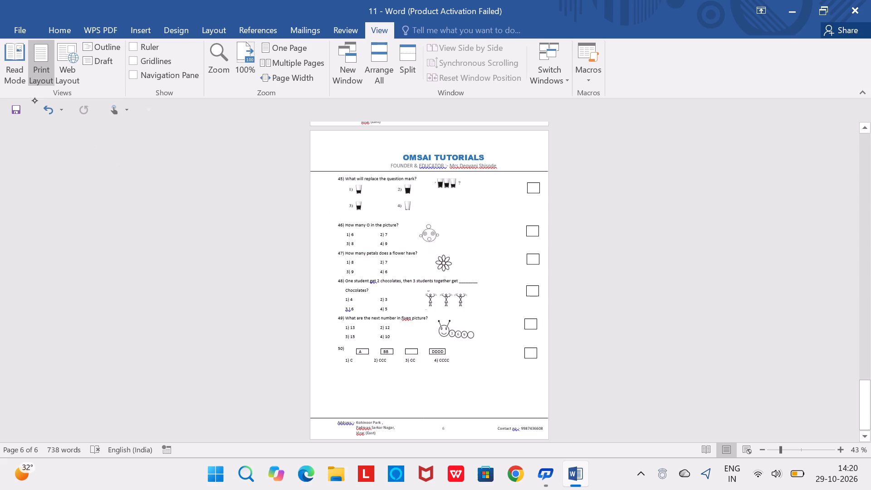
Export the document to WPS PDF, saving the changes made to it first.
left_click(8, 29)
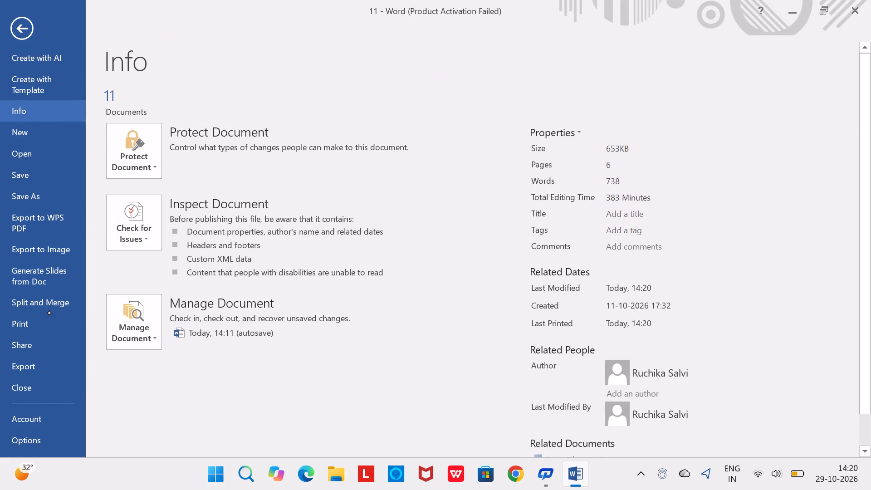
left_click(51, 342)
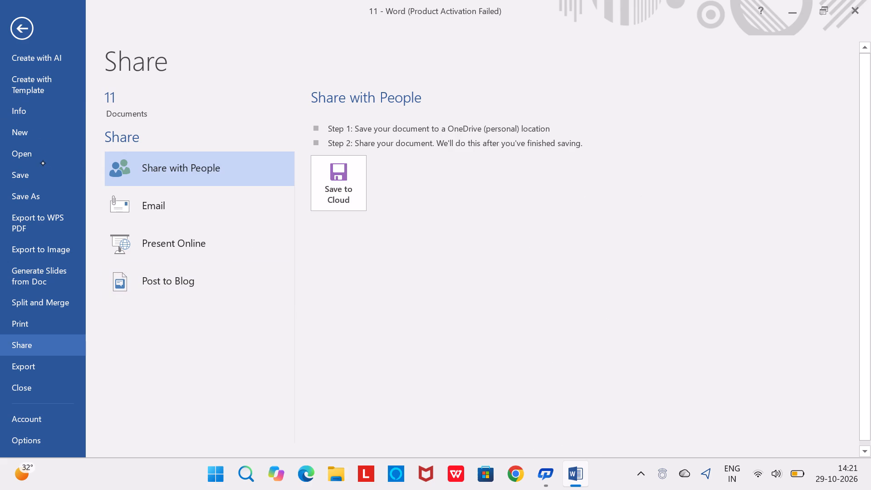
left_click(48, 232)
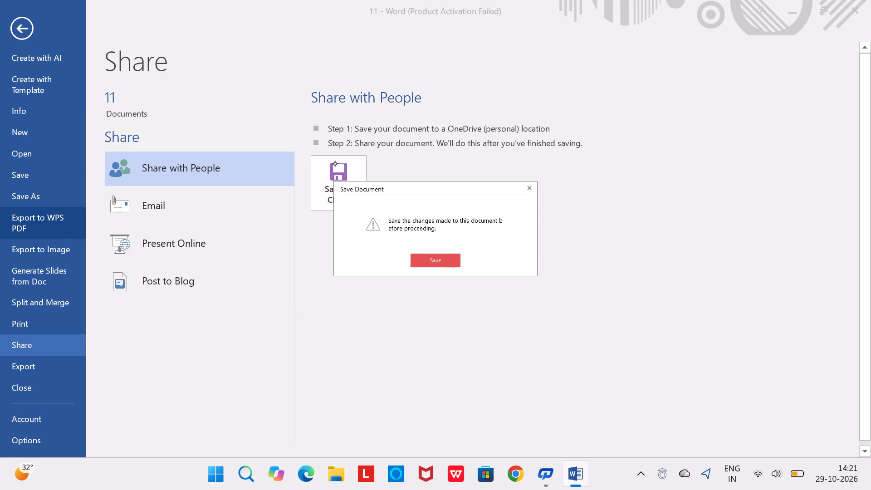
left_click(443, 258)
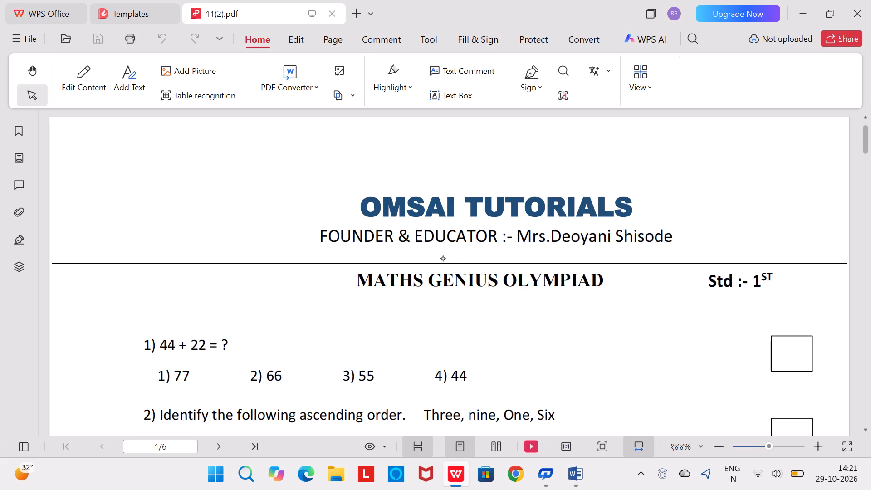
View the whole first page of the exported PDF and start sharing the document.
triple_click(717, 445)
triple_click(717, 445)
triple_click(717, 445)
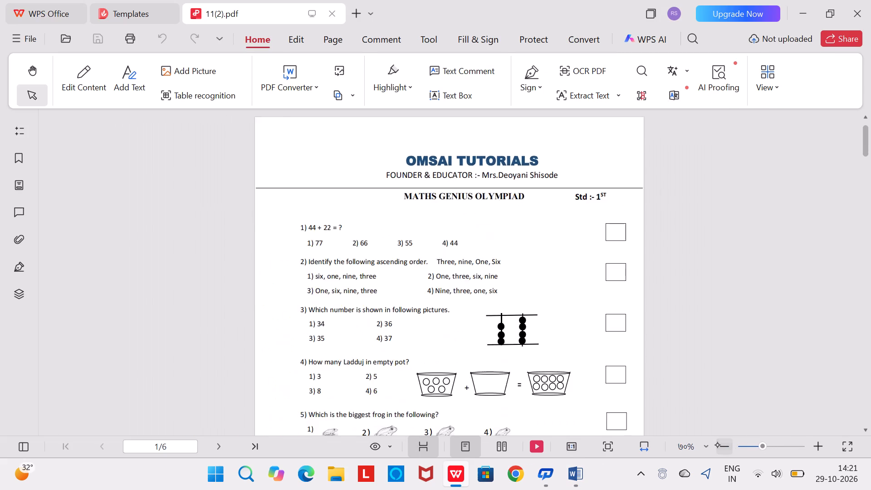
left_click(717, 445)
left_click(717, 445)
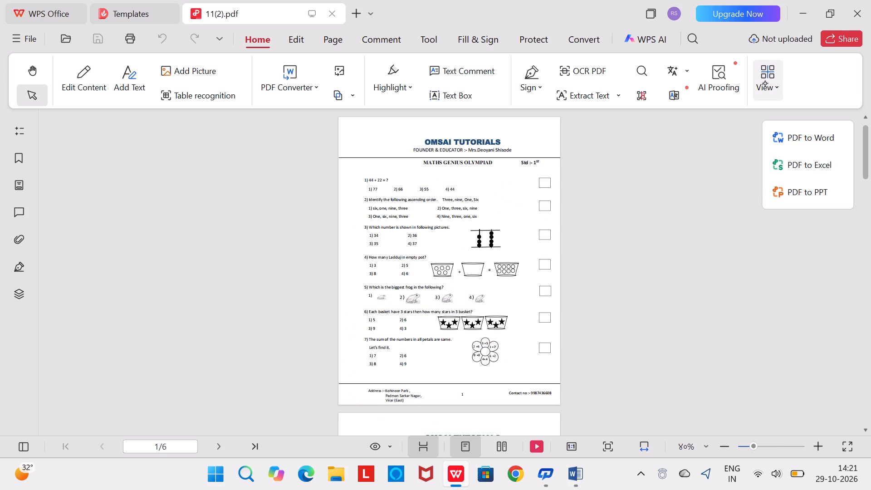
left_click(829, 40)
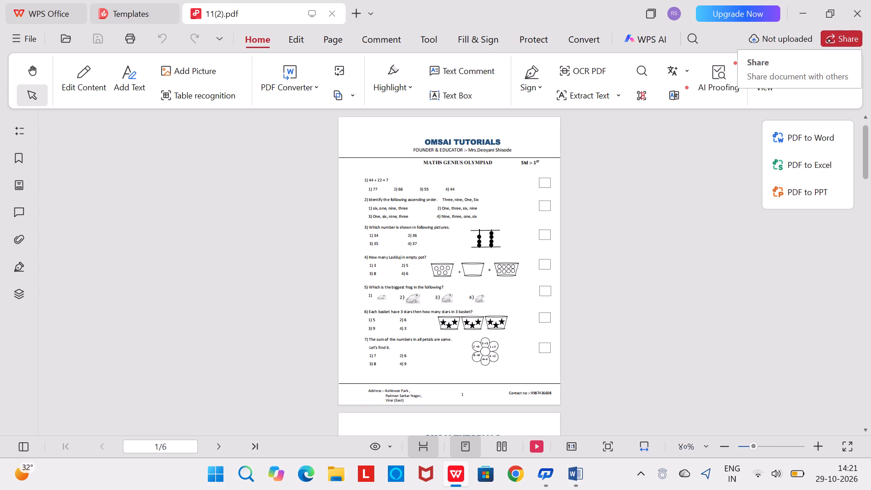
Choose to send the exported question paper as a PDF file.
left_click(670, 295)
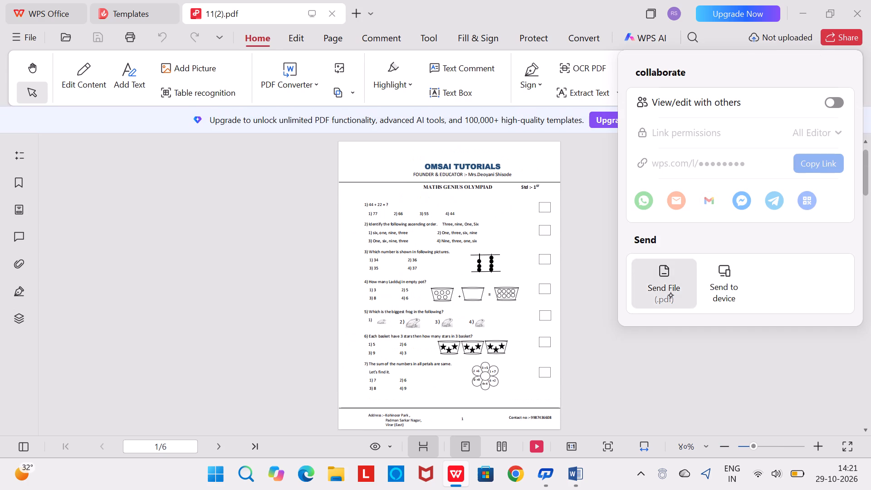
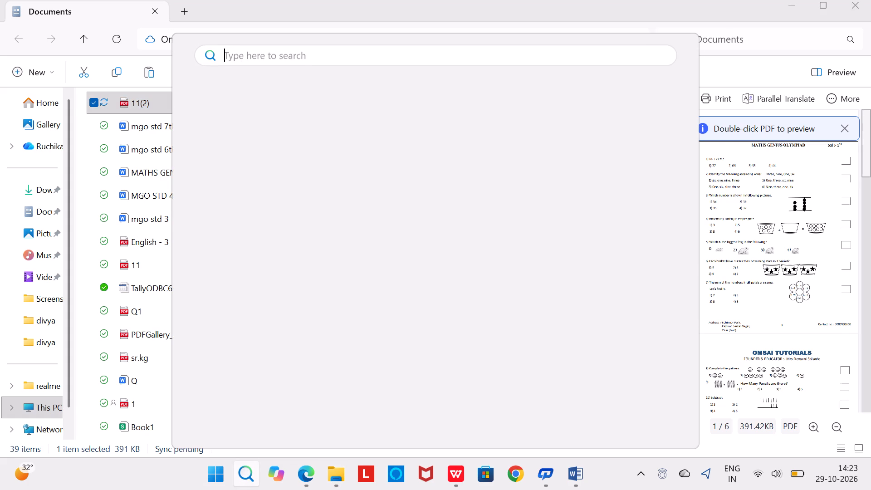
Search the computer for "what" to find the WhatsApp app for sharing the exported PDF.
type("hat")
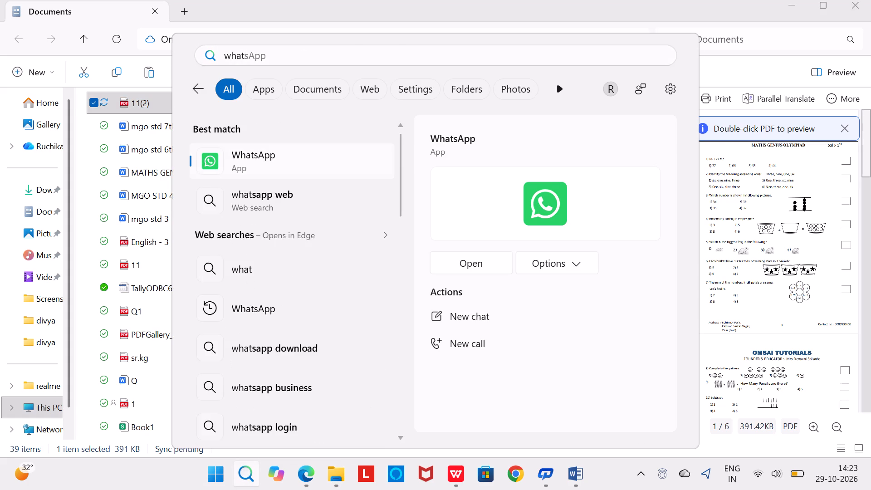
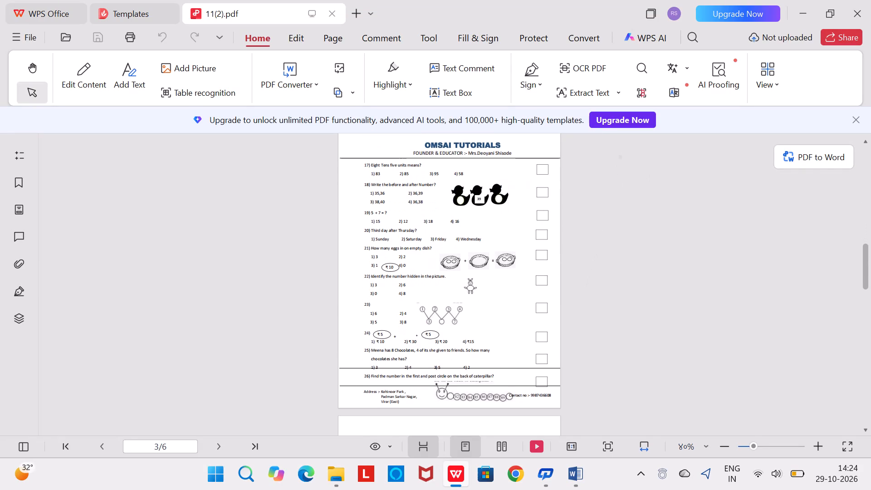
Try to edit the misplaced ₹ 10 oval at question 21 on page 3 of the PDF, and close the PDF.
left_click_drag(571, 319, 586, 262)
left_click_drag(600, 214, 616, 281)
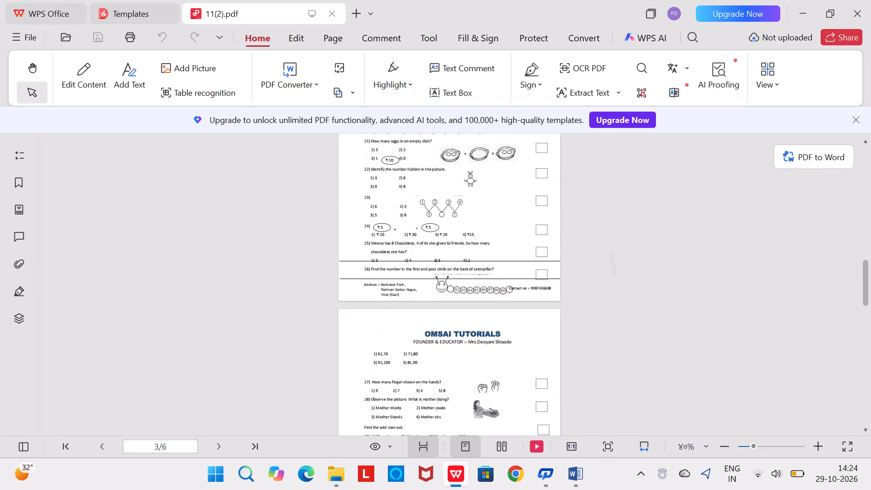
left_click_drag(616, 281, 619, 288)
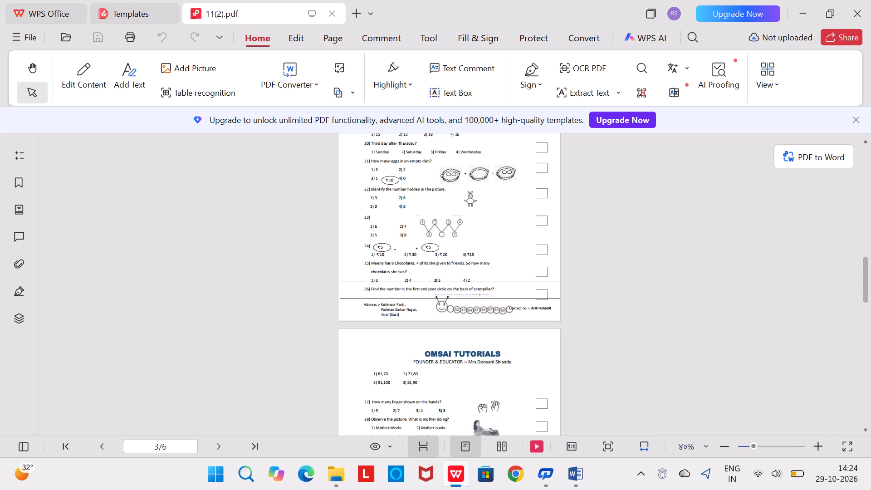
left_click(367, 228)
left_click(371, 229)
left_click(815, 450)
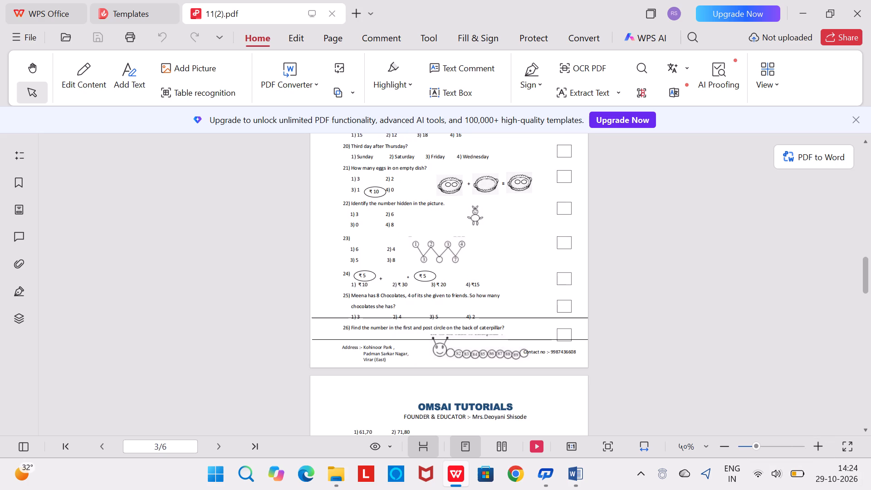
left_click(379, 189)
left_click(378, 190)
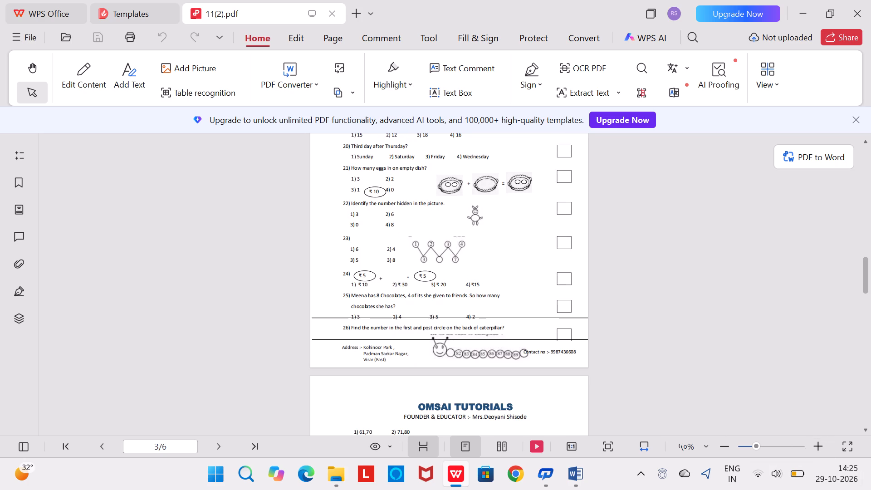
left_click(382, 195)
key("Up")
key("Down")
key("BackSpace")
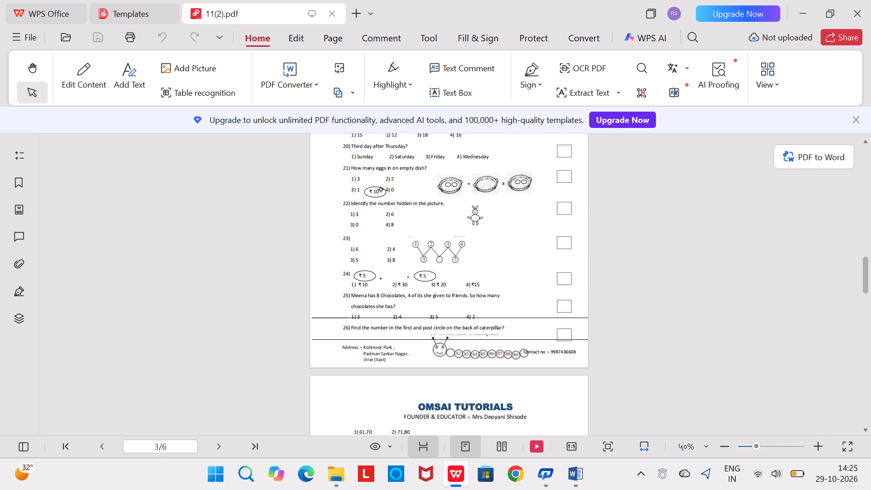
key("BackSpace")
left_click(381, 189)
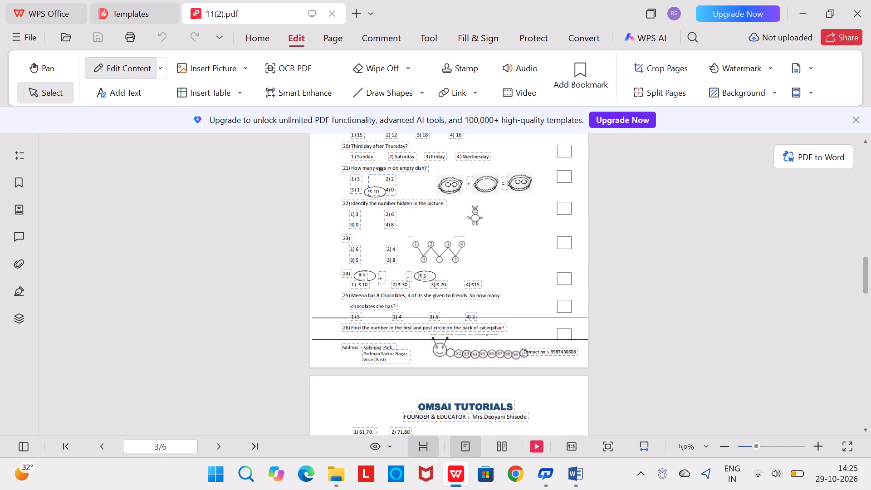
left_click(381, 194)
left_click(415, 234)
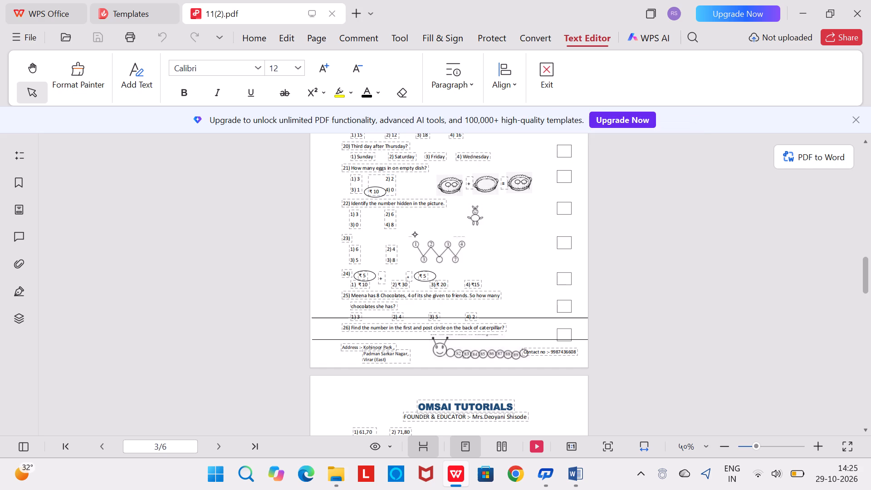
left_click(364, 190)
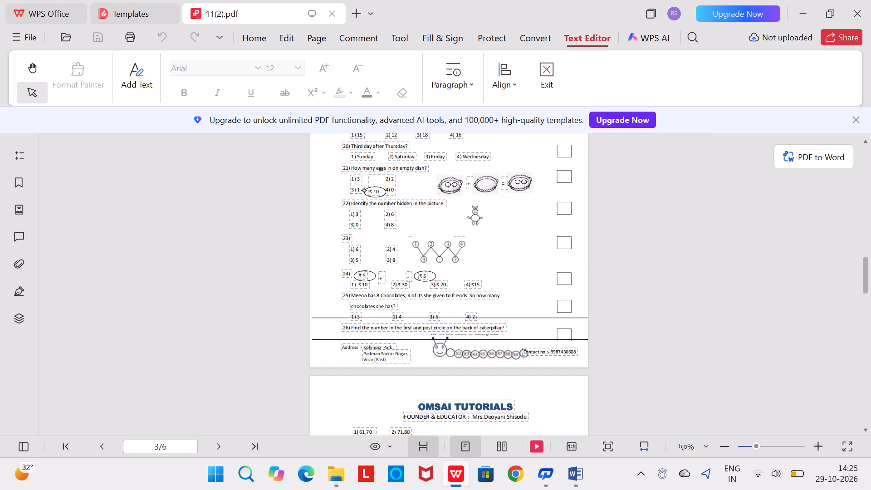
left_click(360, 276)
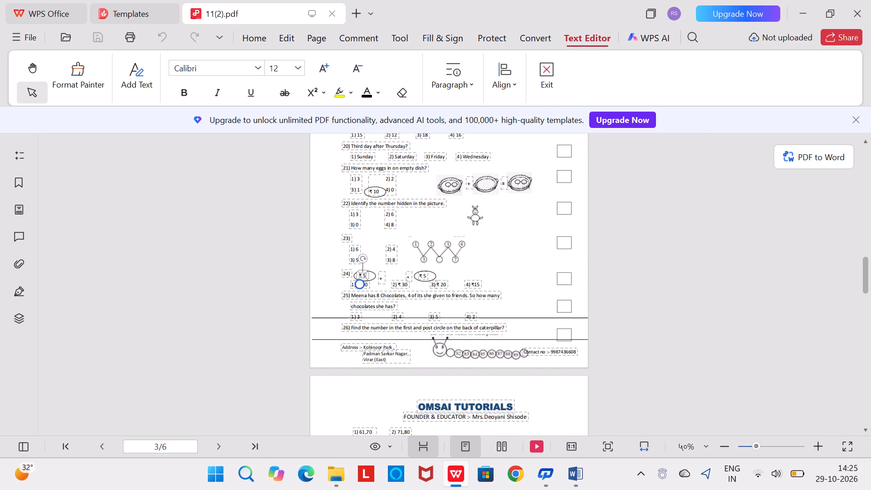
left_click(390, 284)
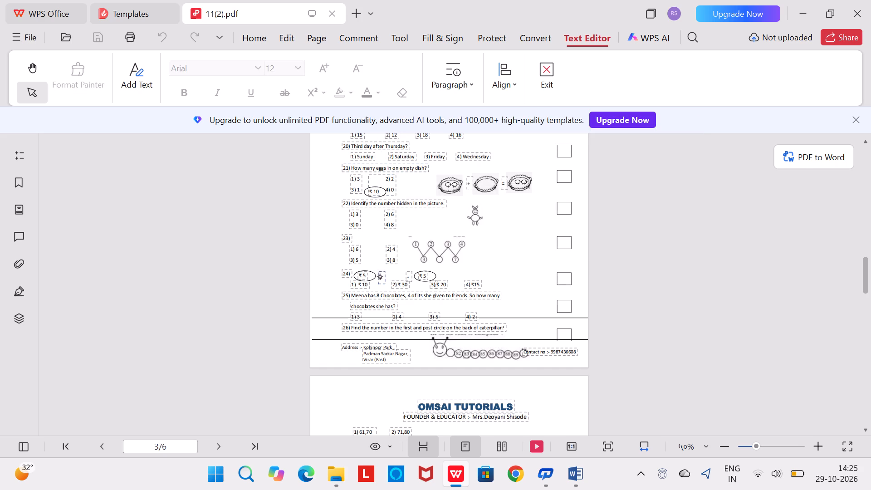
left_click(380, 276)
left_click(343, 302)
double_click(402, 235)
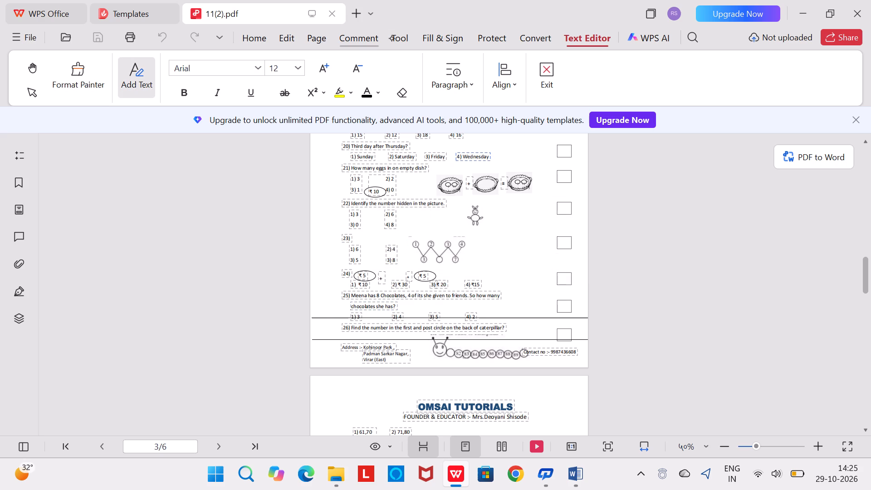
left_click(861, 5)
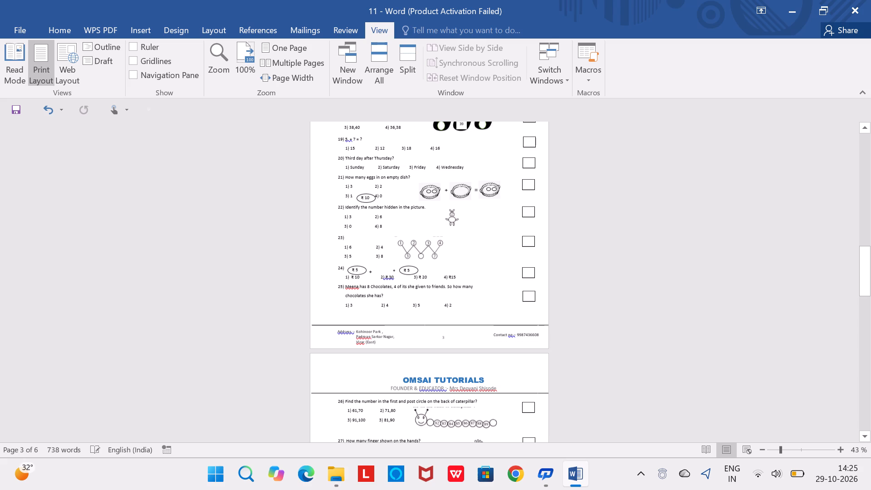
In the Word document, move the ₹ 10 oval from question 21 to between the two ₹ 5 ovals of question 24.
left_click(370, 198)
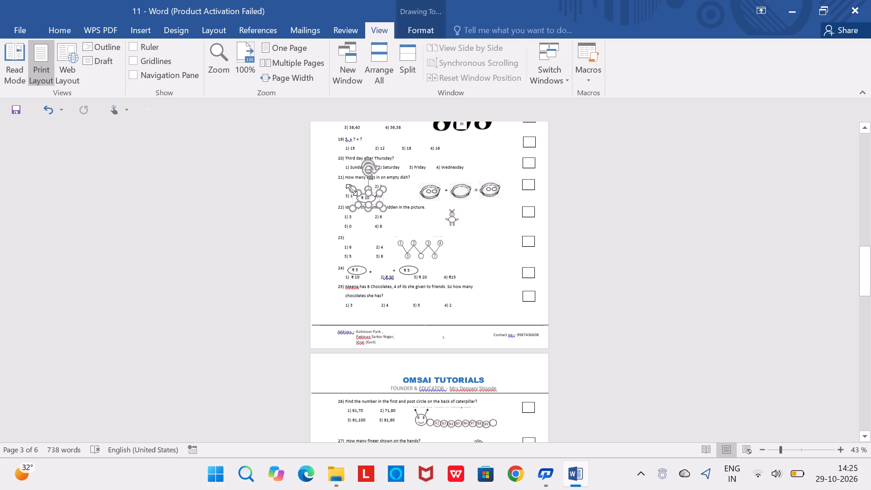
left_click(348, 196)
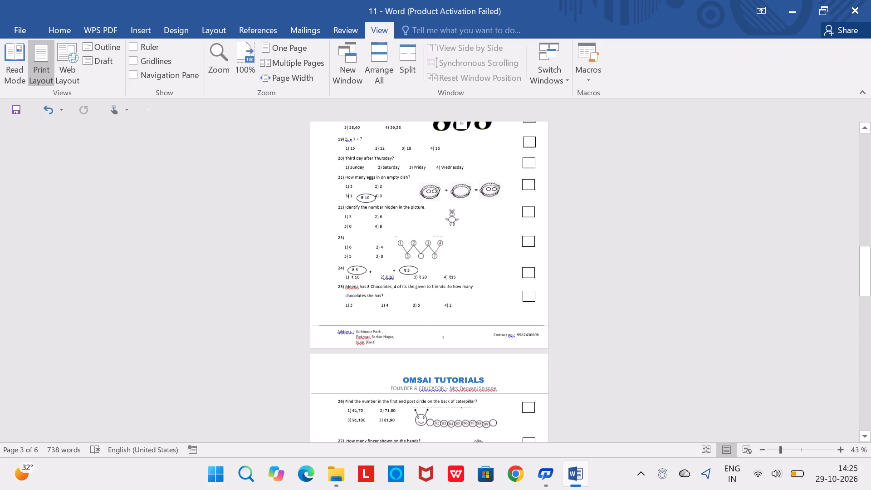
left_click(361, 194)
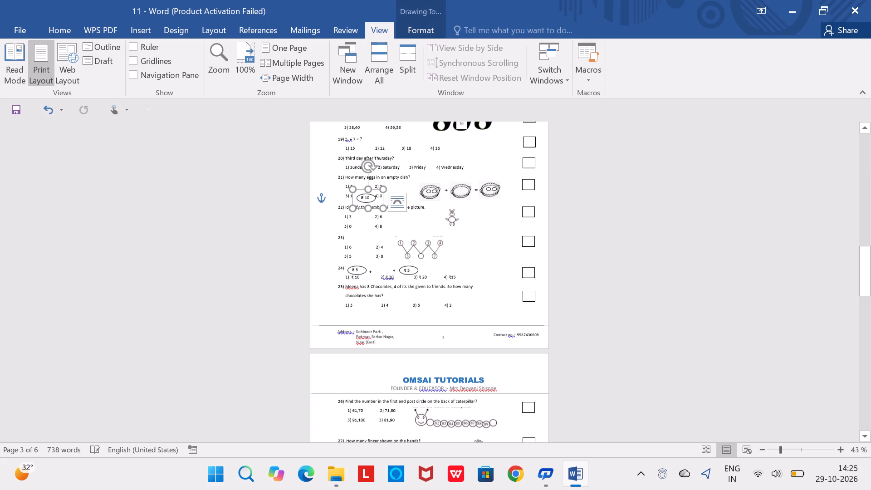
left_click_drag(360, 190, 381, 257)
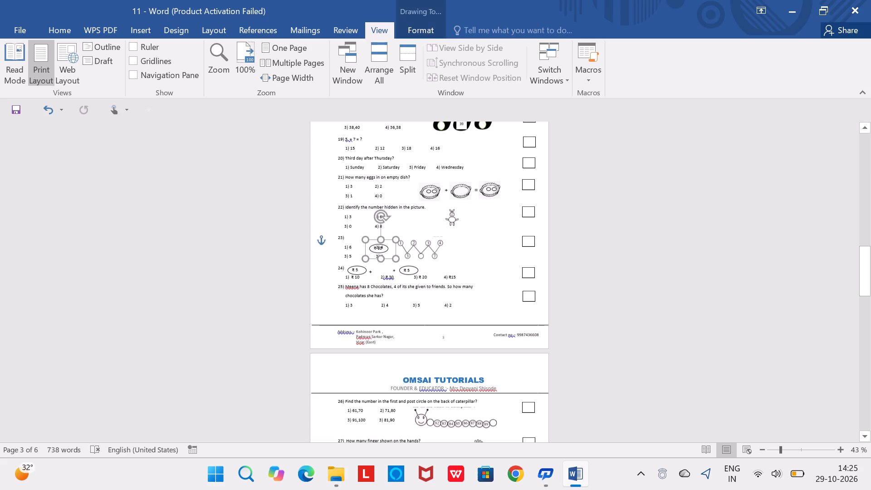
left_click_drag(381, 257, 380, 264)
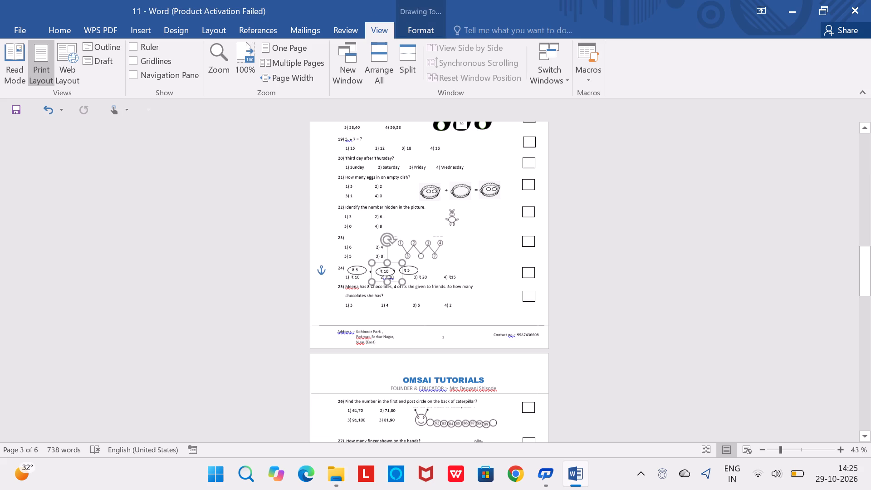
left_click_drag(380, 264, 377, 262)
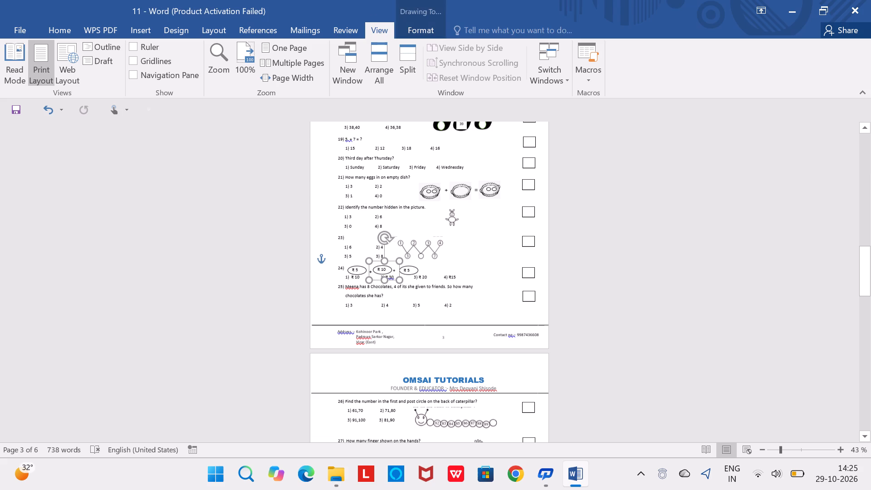
Bring question 23's first option row, 1) 6 and 2) 4, up onto the same line as the question number.
left_click(343, 246)
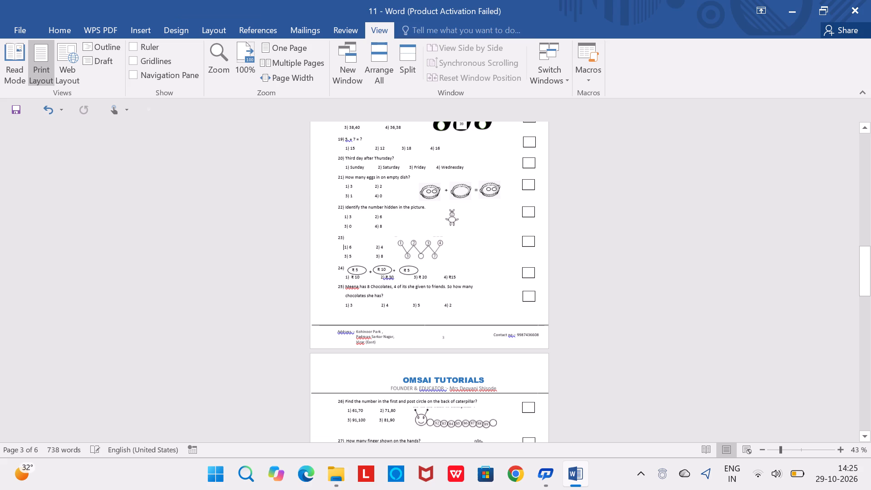
key("BackSpace")
key("BackSpace")
key("BackSpace")
key("BackSpace")
key("BackSpace")
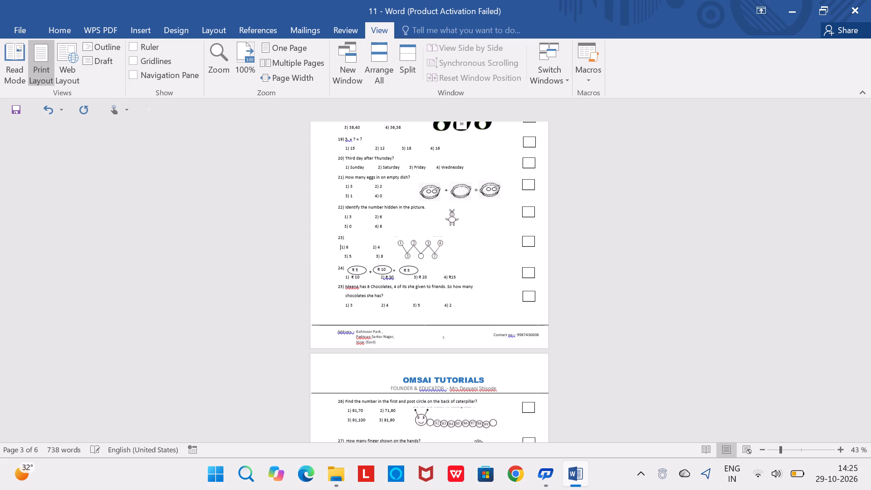
key("BackSpace")
key("BackSpace")
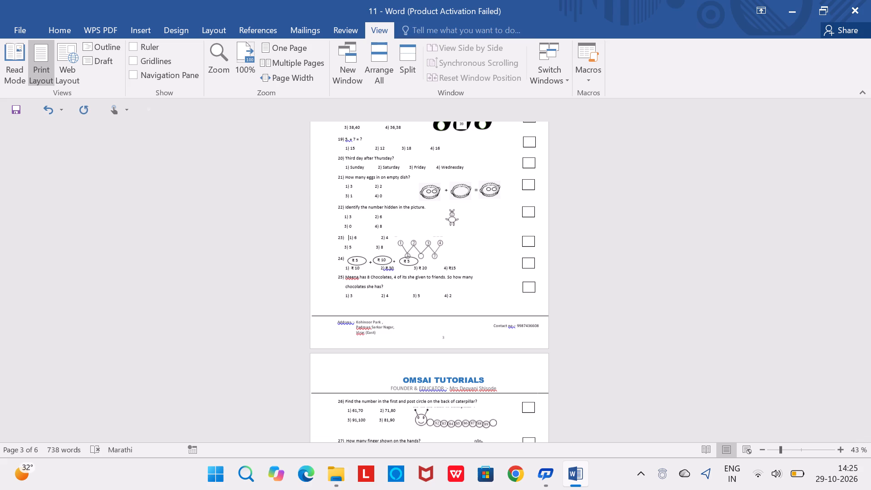
key("BackSpace")
key("BackSpace")
Indent question 23's second option row with spaces so 3) 5 lines up under 1) 6.
key("Down")
key("Left")
key("Left")
key("space")
key("space")
key("space")
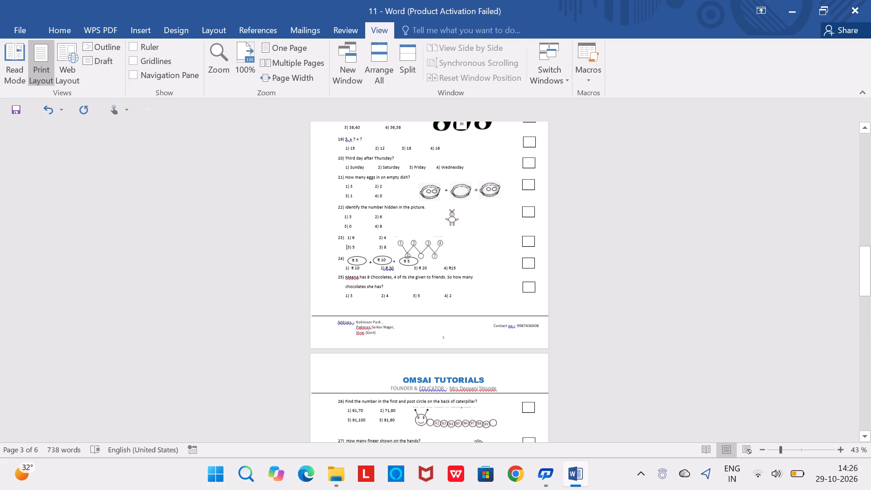
Delete question 24's ₹ 5, ₹ 10 and ₹ 5 ovals together with the two plus signs between them.
left_click(352, 268)
left_click(358, 261)
key("Delete")
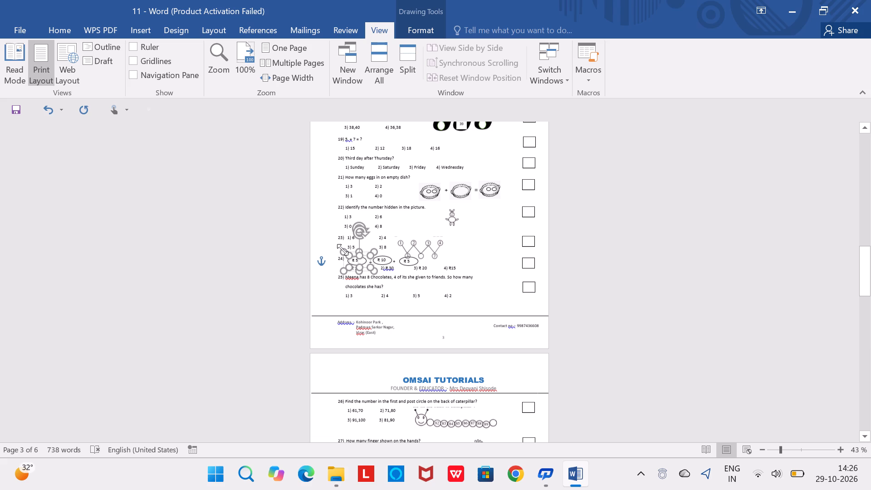
left_click(343, 250)
key("Delete")
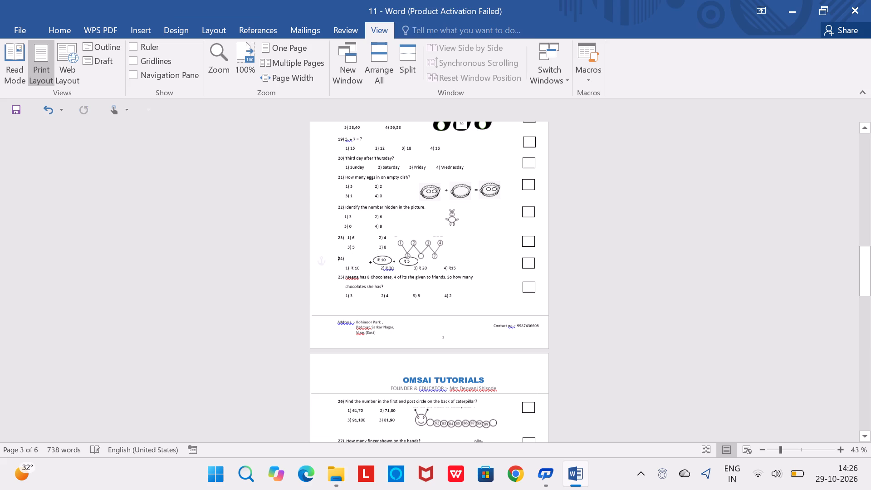
left_click(382, 258)
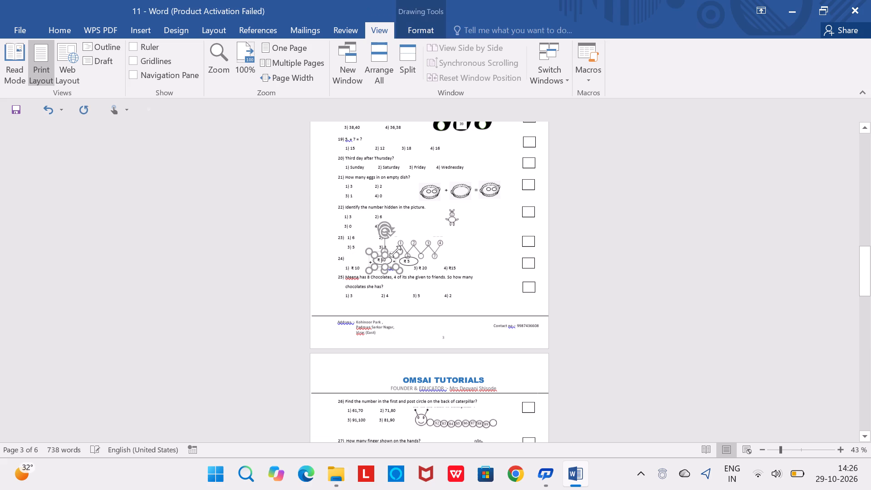
left_click(369, 250)
key("Delete")
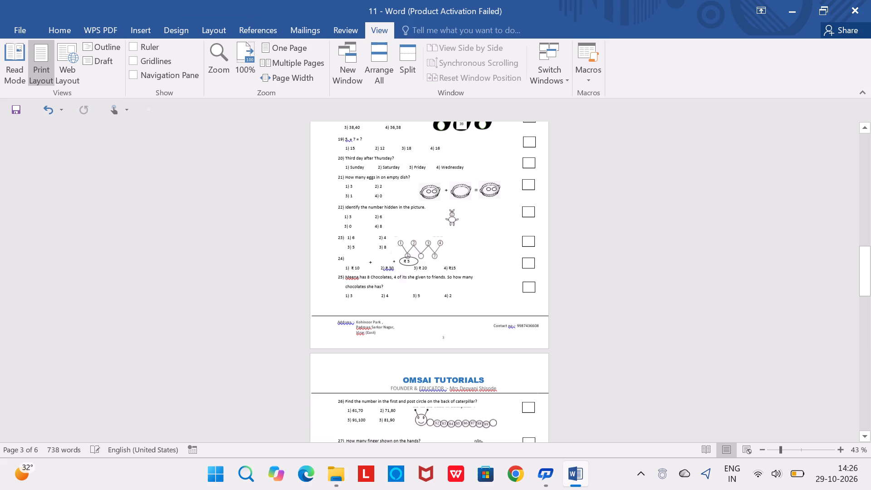
key("Delete")
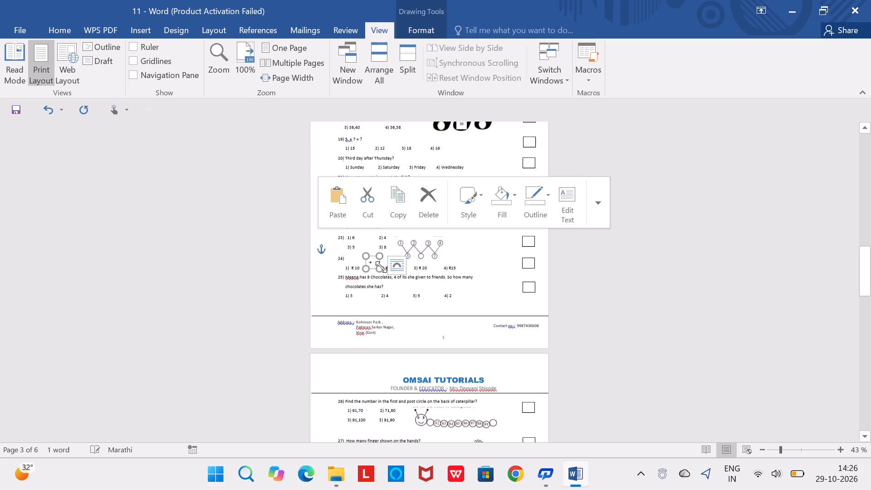
key("Delete")
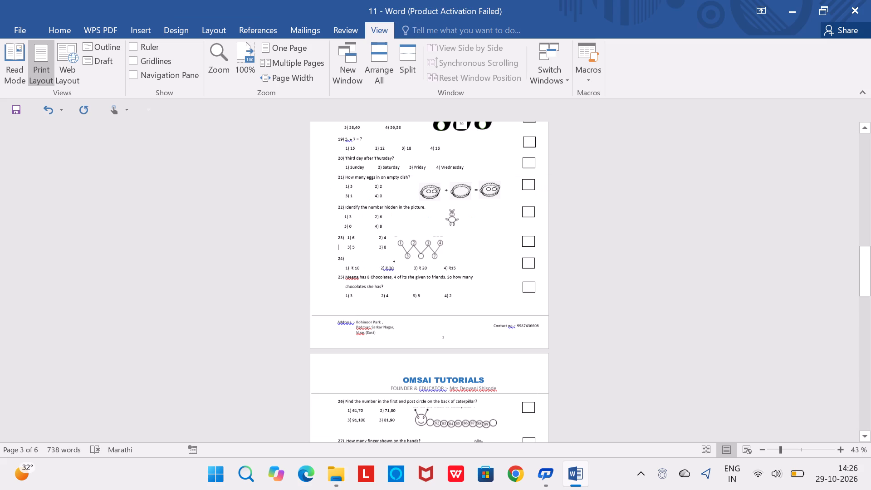
left_click(393, 262)
key("Delete")
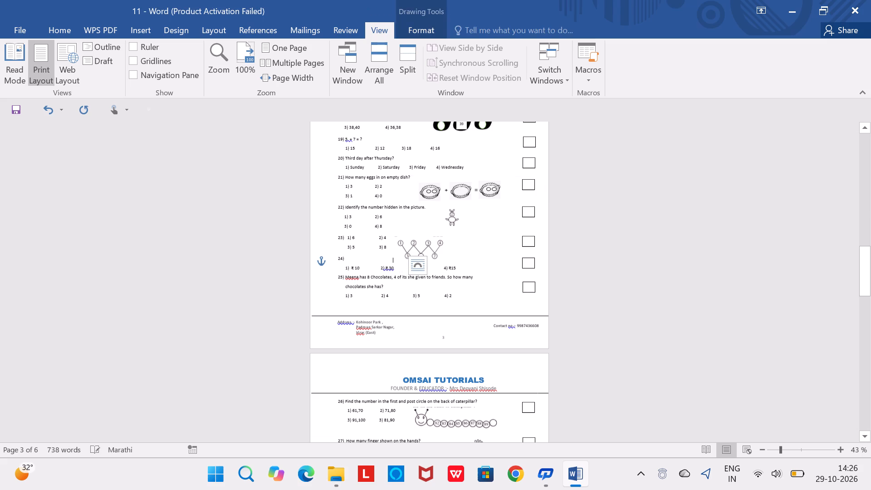
Begin question 24's sum as plain text after the question number with ₹ 5 +, inserting the rupee sign as a symbol.
double_click(840, 452)
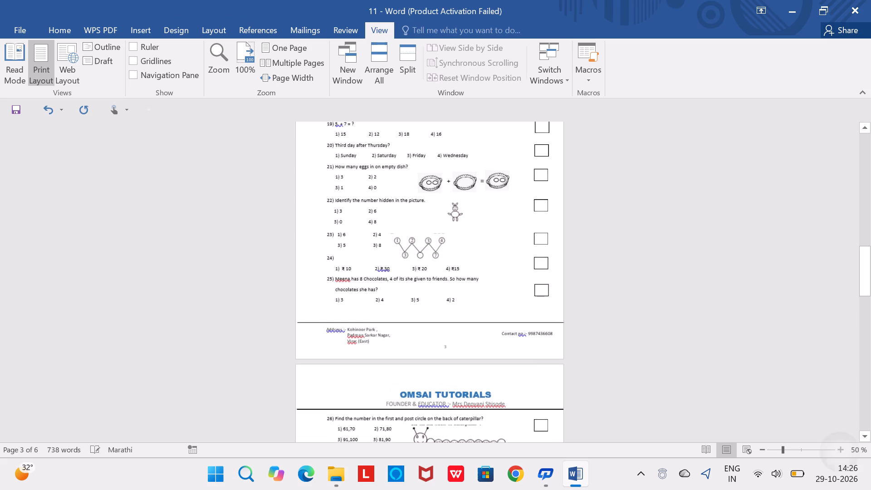
left_click(851, 456)
left_click(851, 452)
left_click(563, 102)
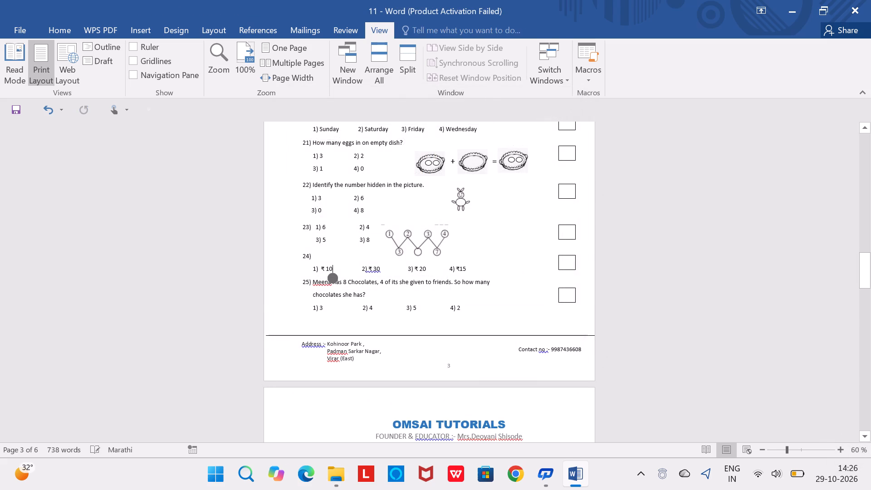
left_click(314, 258)
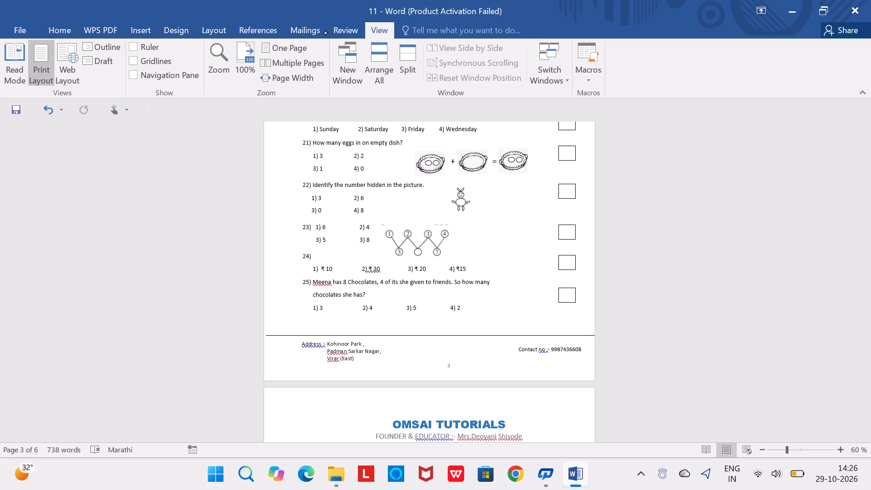
left_click(191, 33)
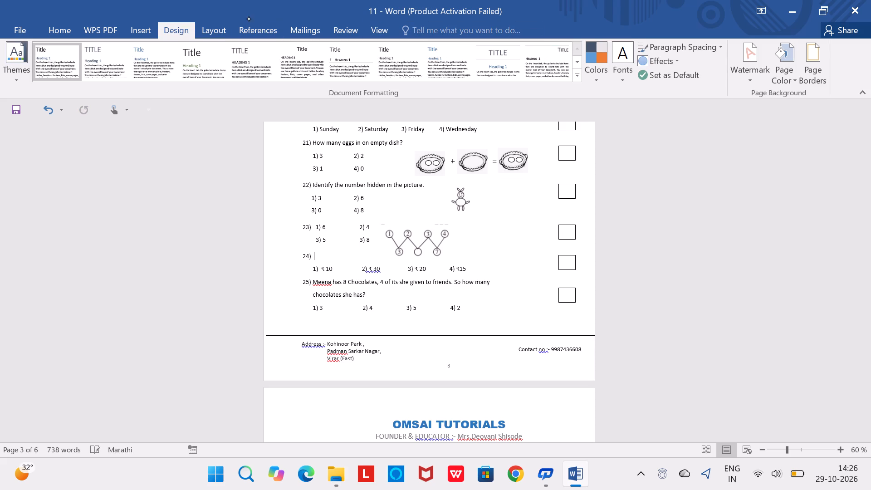
left_click(143, 30)
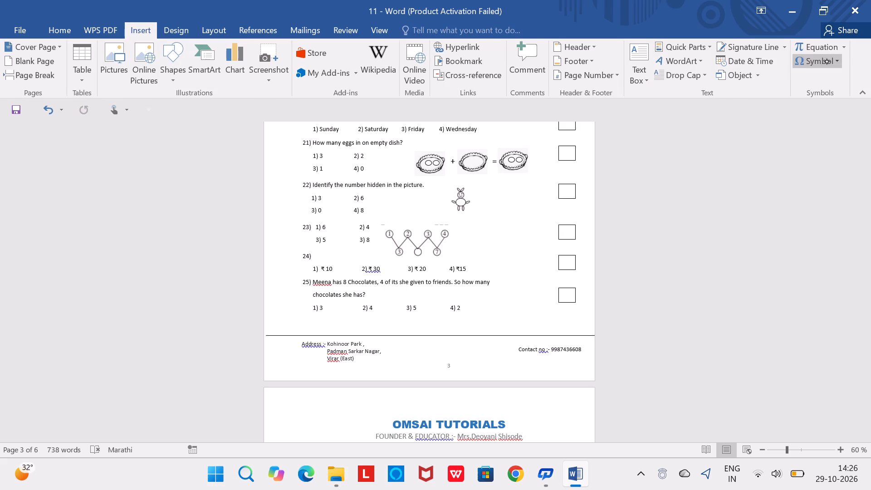
left_click(827, 61)
left_click(817, 83)
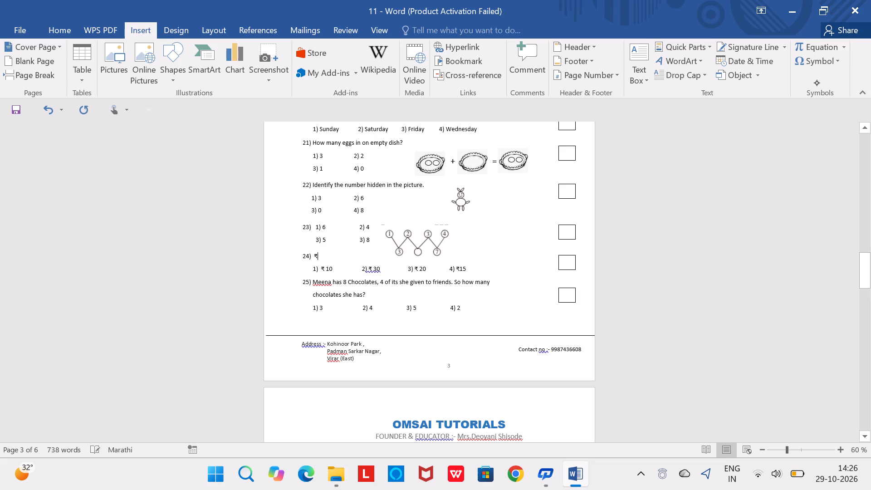
key("space")
type("5")
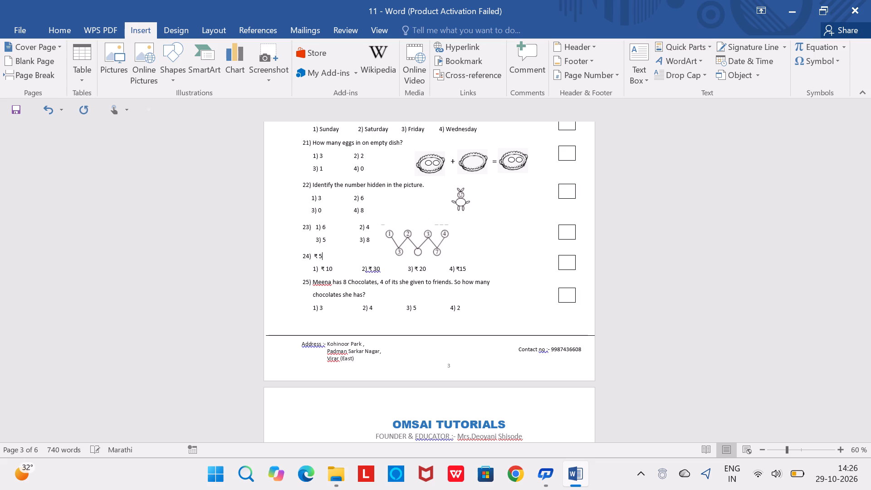
key("space")
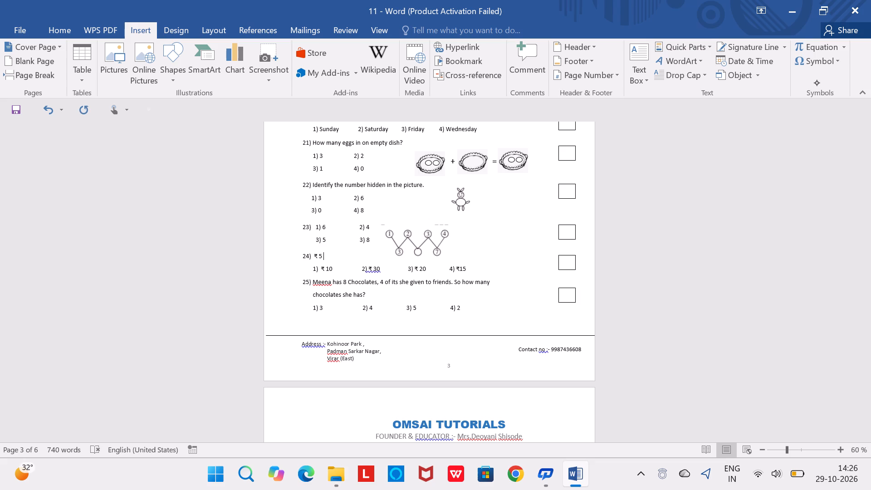
key("shift+plus")
key("space")
Continue question 24's sum with ₹ 10 +, inserting the rupee sign as a symbol.
left_click(819, 66)
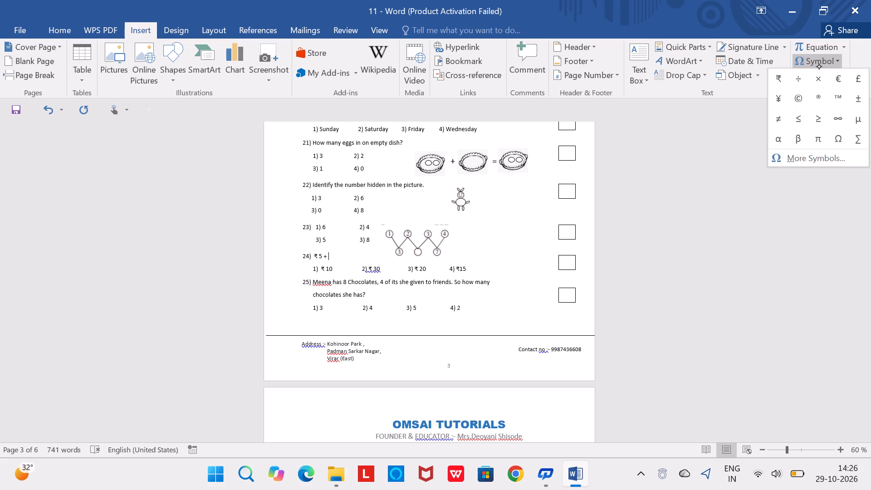
left_click(784, 78)
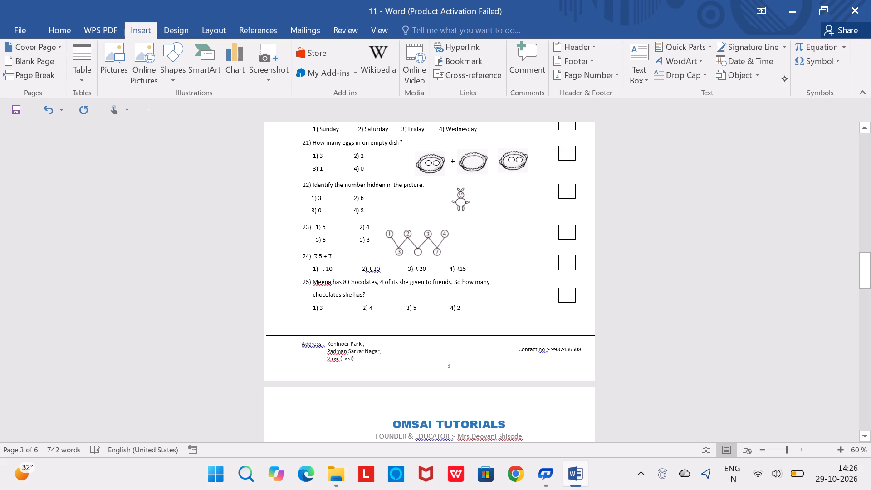
key("space")
type("10")
key("space")
key("shift+plus")
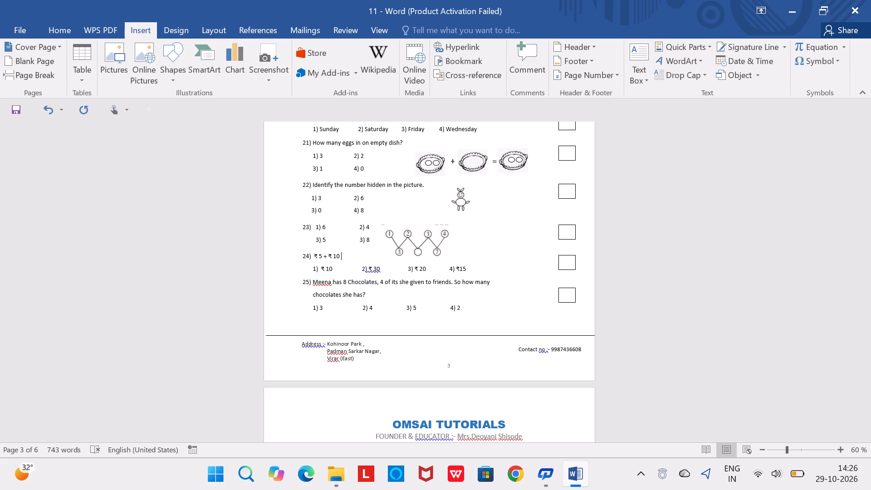
key("space")
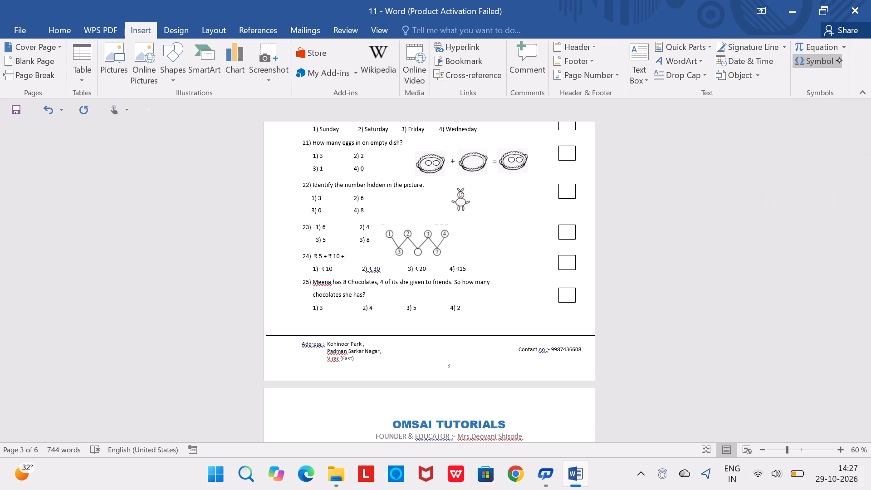
Complete question 24's sum with ₹5 =?, inserting the rupee sign as a symbol.
left_click(838, 59)
left_click(784, 80)
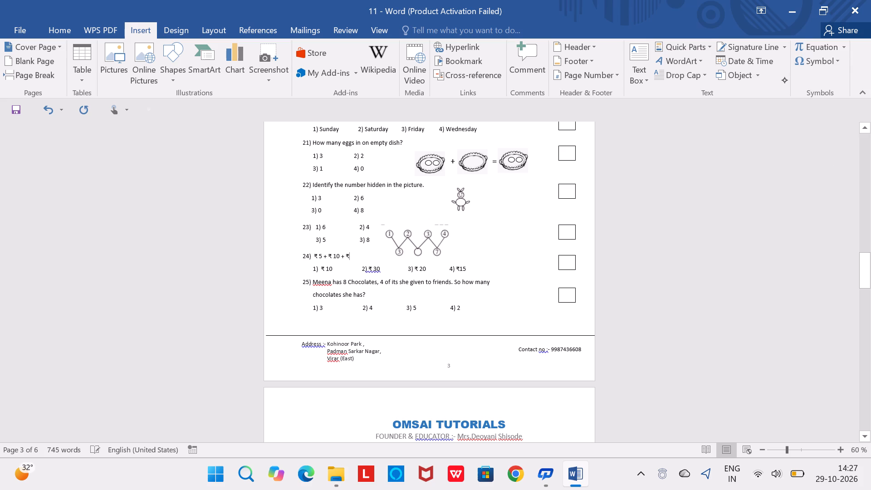
key("5")
key("space")
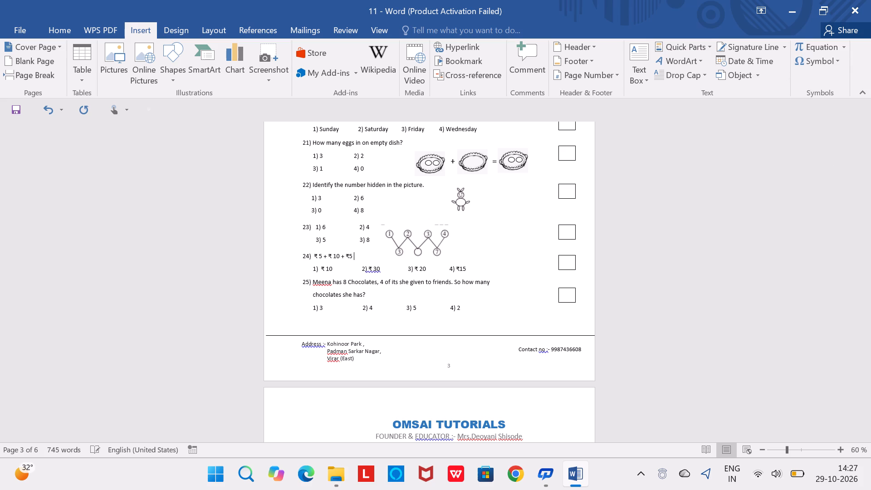
key("shift+plus")
key("BackSpace")
type("=?")
key("space")
Nudge question 23's zigzag number picture slightly up and to the left, away from question 24.
left_click(421, 241)
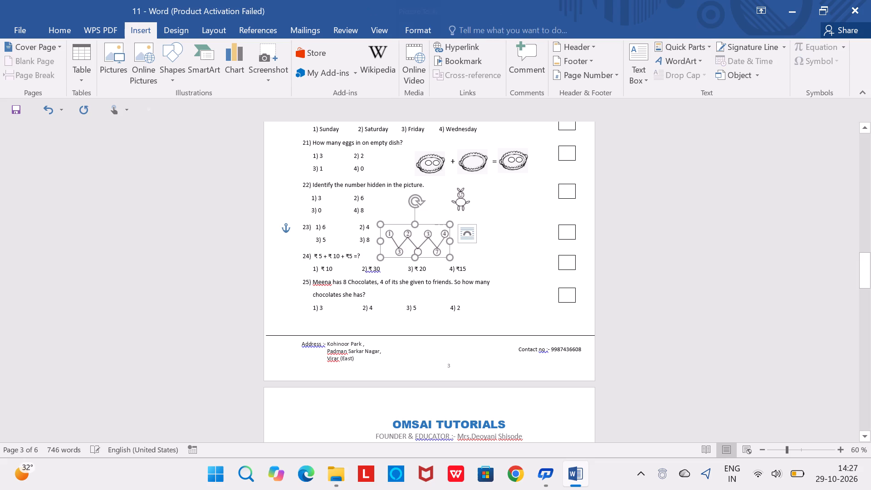
left_click_drag(421, 241, 414, 234)
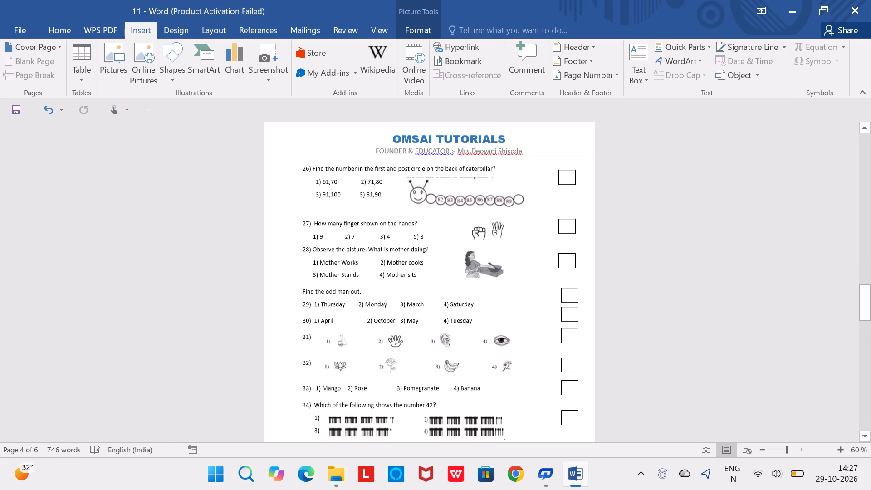
Show the gridlines to check the layout through page 6, and hide them again.
left_click(378, 34)
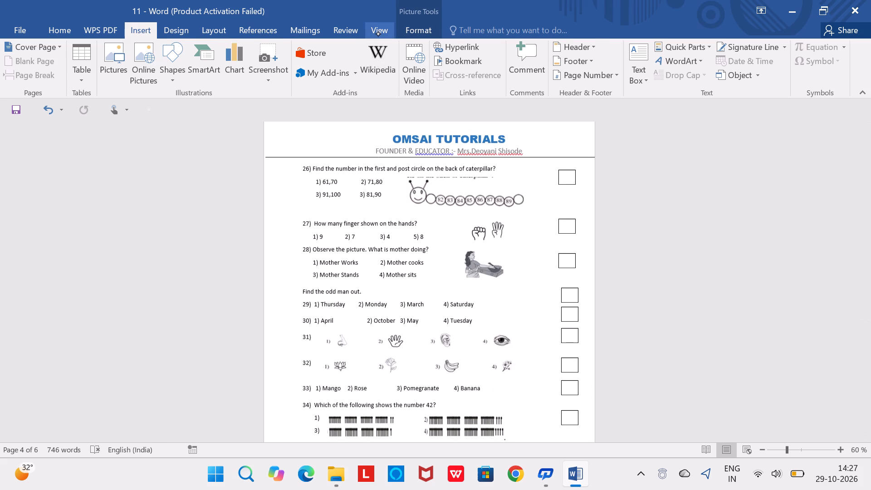
left_click(158, 66)
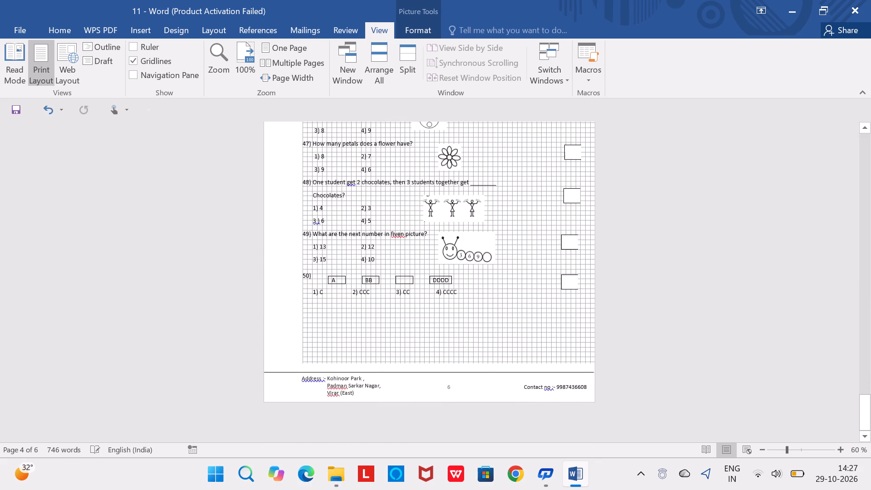
left_click(147, 64)
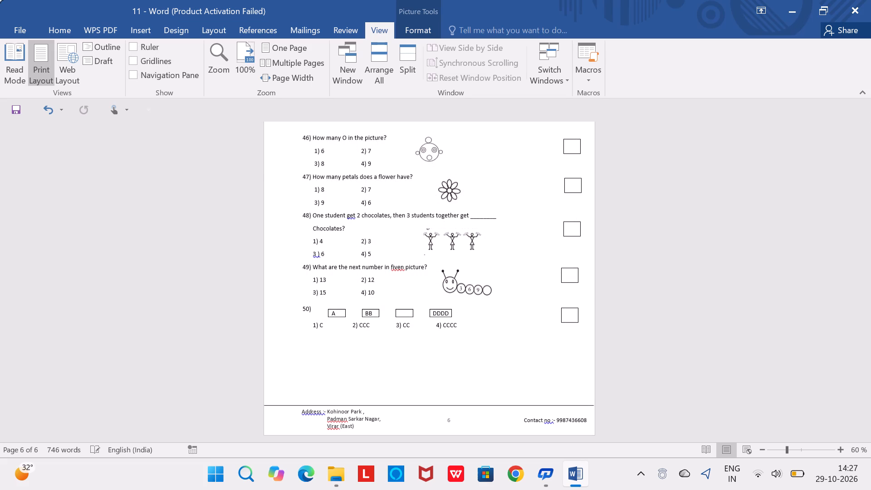
Save the corrected question paper under its existing name.
left_click(28, 34)
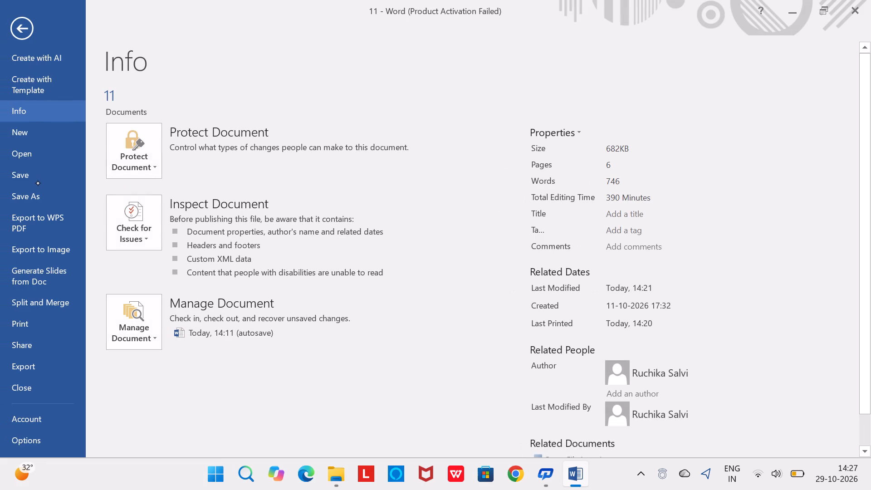
left_click(38, 182)
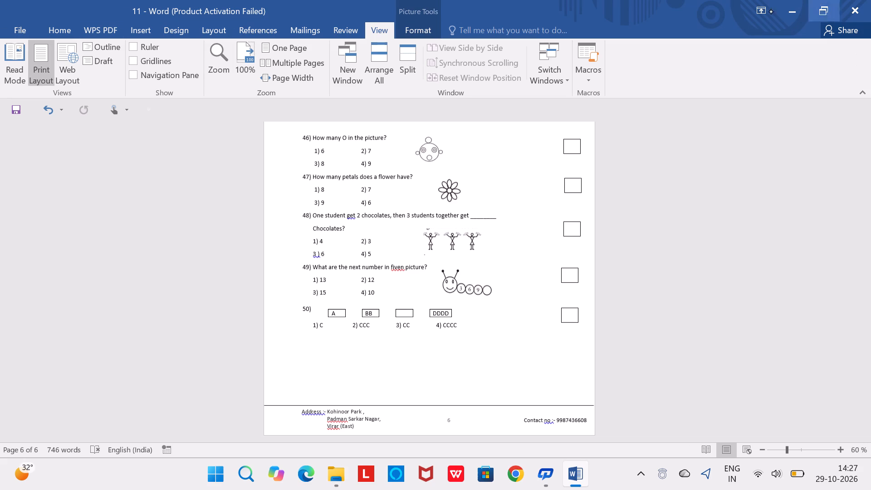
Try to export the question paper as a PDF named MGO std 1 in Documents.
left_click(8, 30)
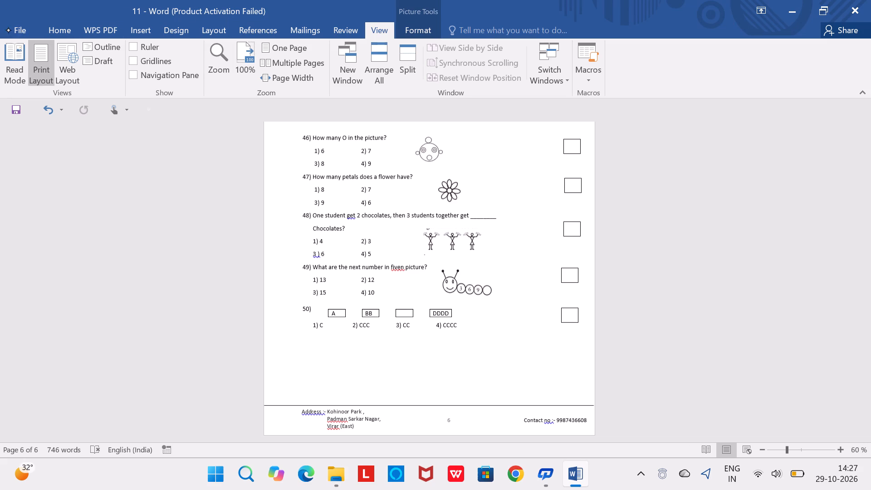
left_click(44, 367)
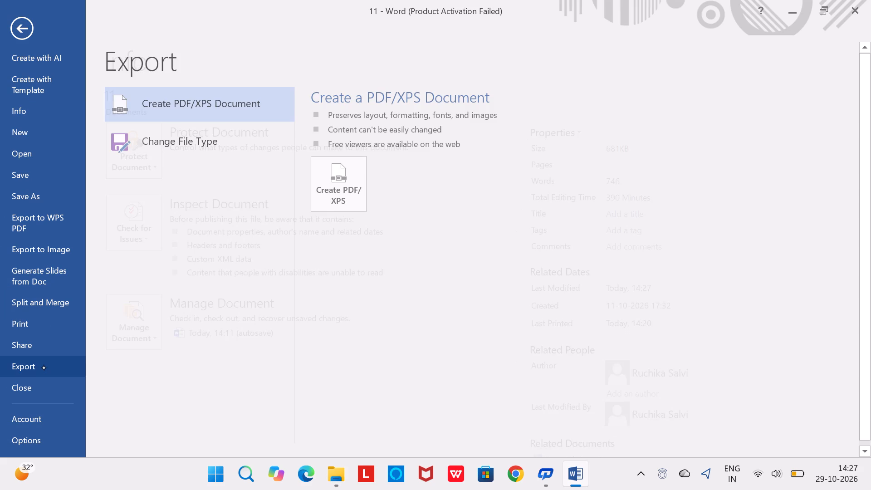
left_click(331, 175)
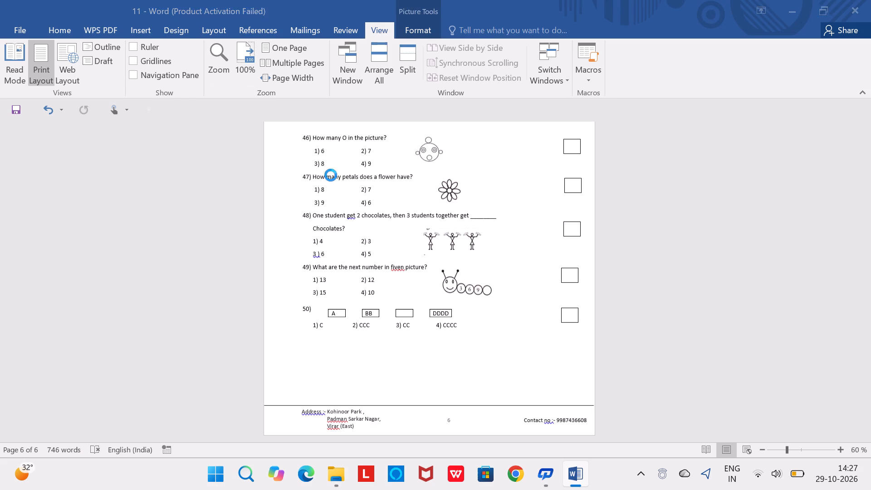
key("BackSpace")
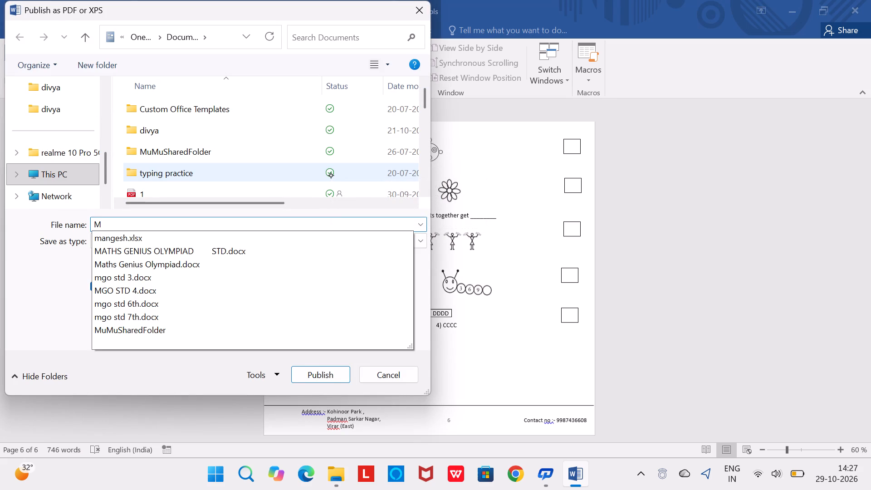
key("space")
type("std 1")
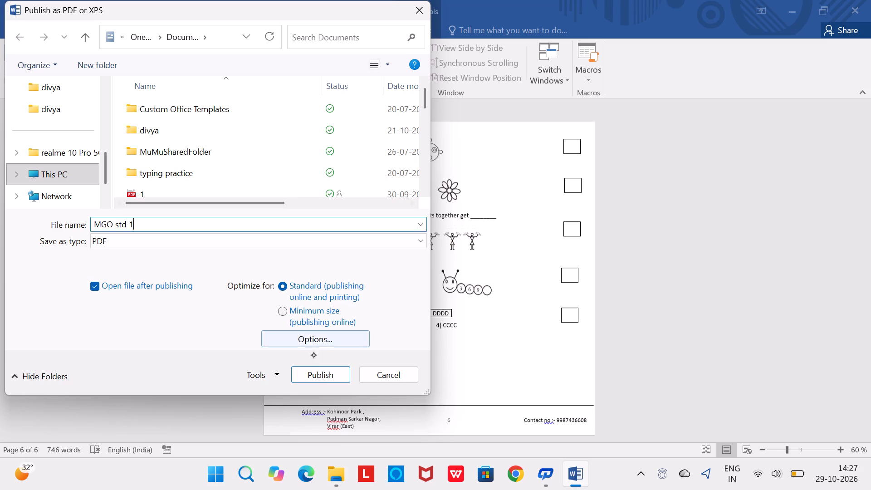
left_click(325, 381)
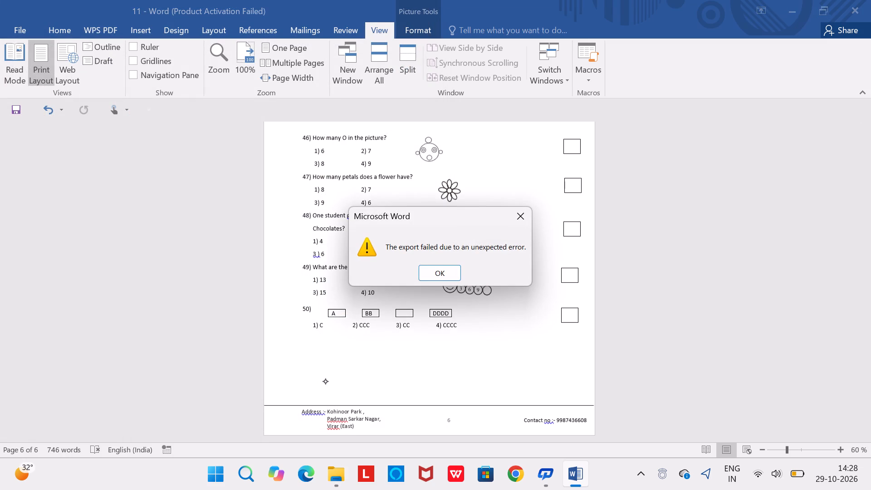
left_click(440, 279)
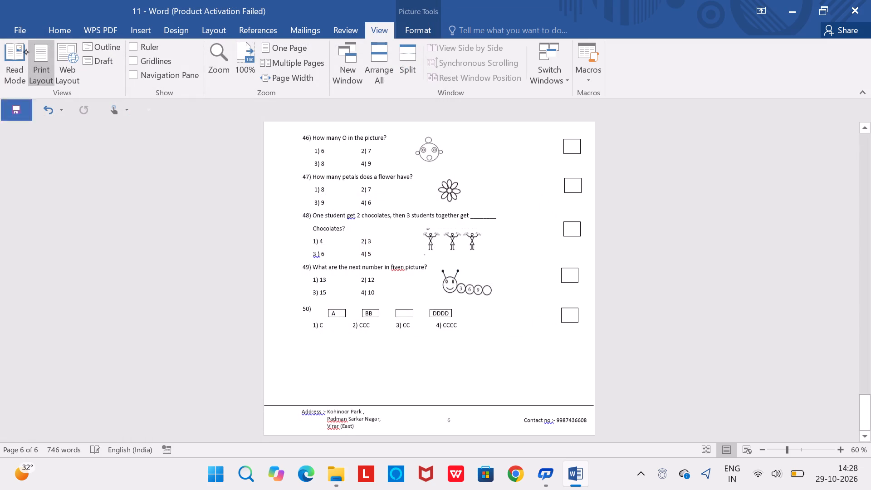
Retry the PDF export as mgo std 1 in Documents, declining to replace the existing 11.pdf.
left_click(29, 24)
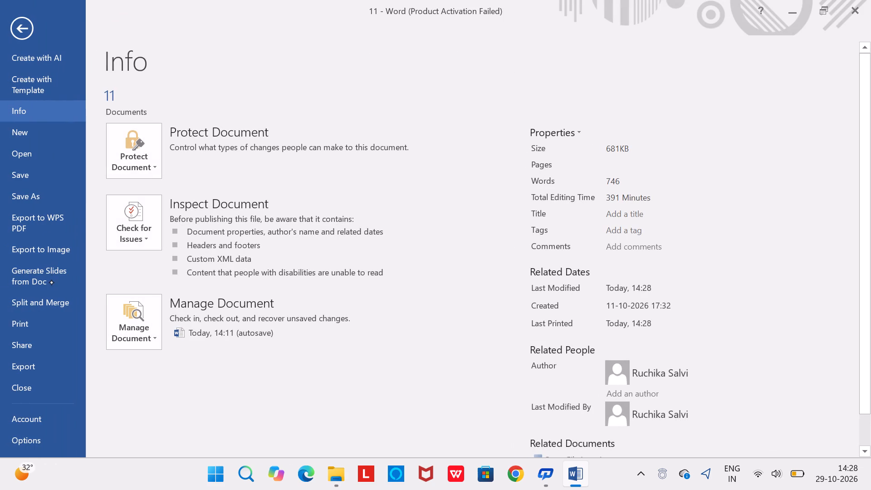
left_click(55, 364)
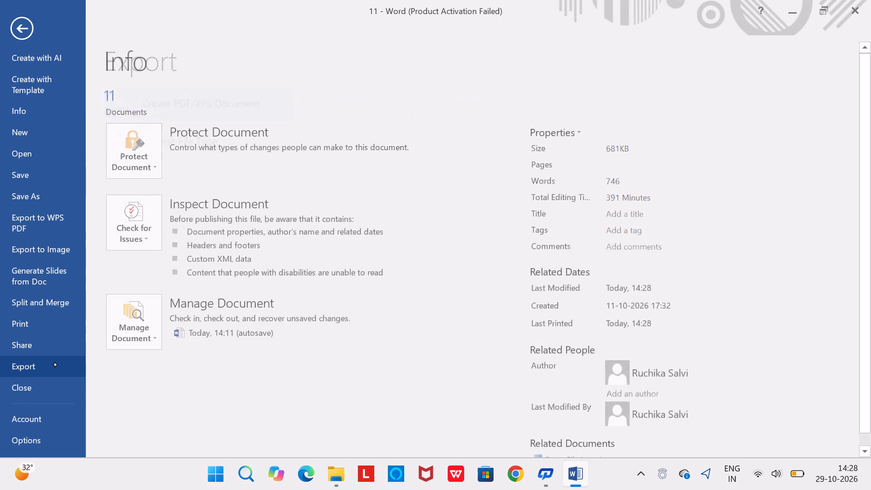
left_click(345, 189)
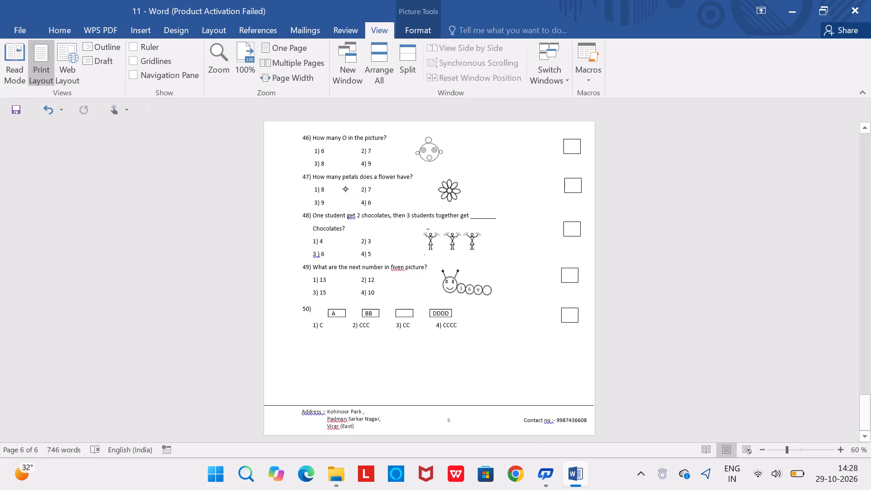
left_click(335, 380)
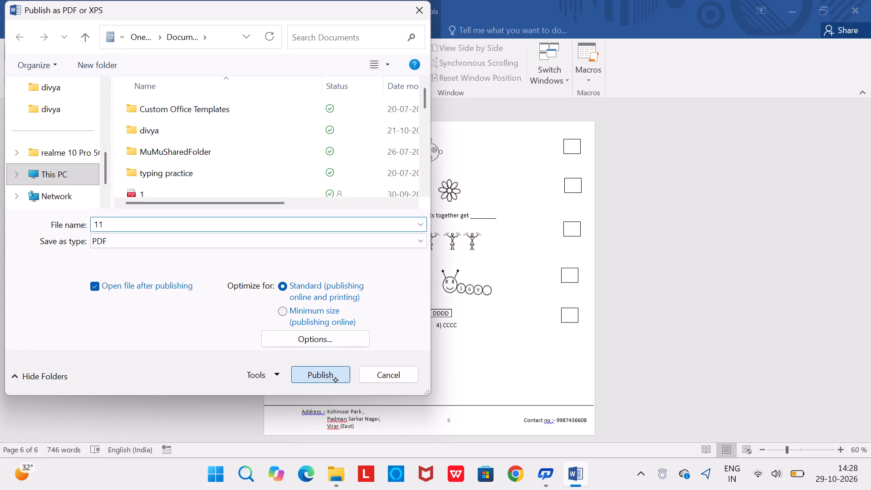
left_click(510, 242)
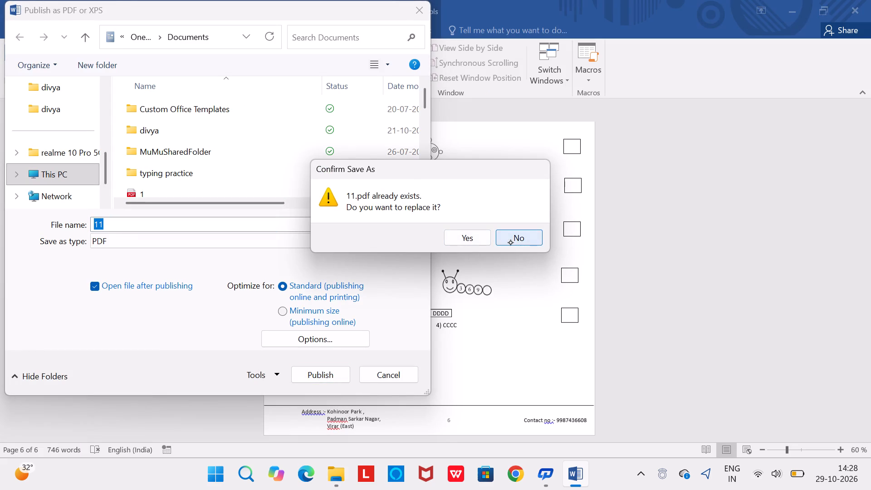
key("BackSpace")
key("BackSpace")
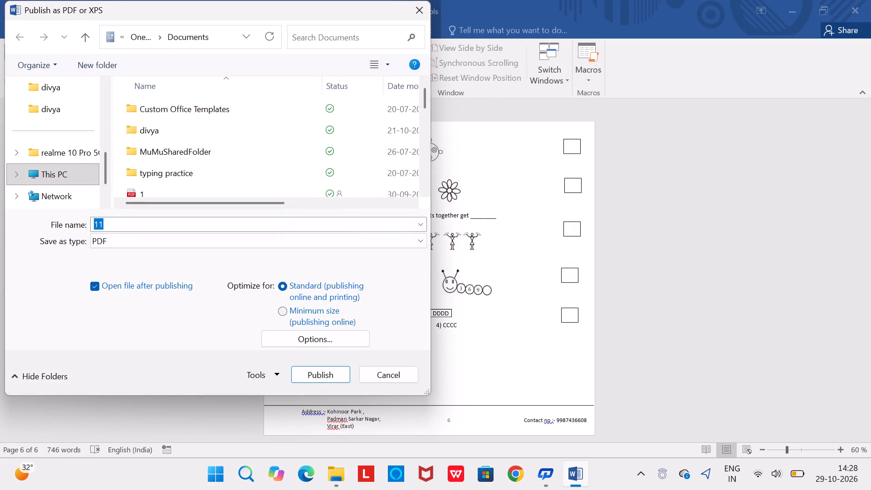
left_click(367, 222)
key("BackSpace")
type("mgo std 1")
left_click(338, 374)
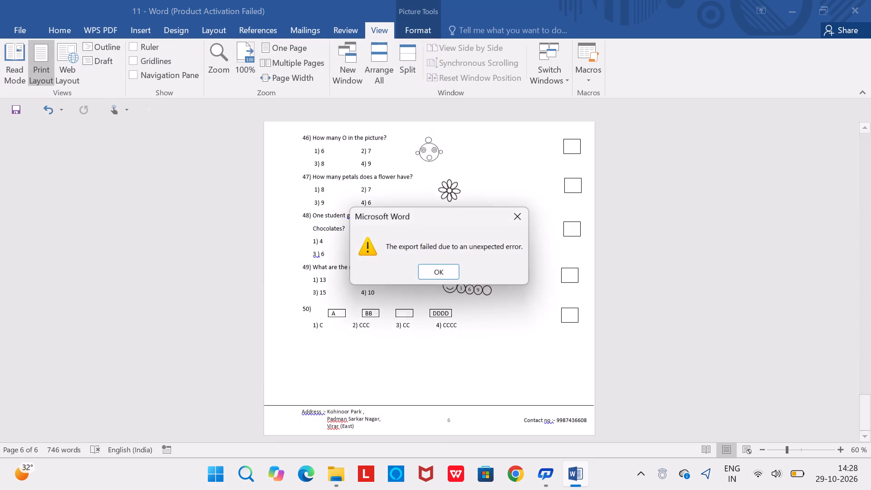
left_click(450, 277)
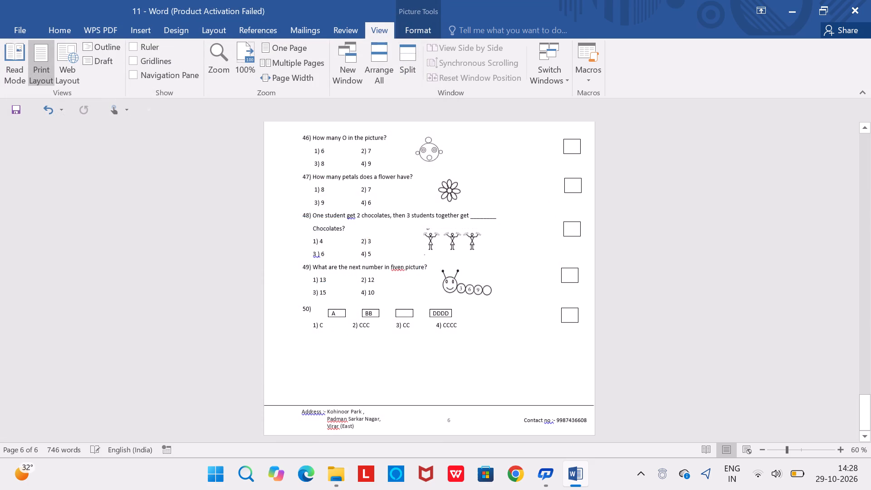
Save the question paper under its existing name and close it.
left_click(24, 30)
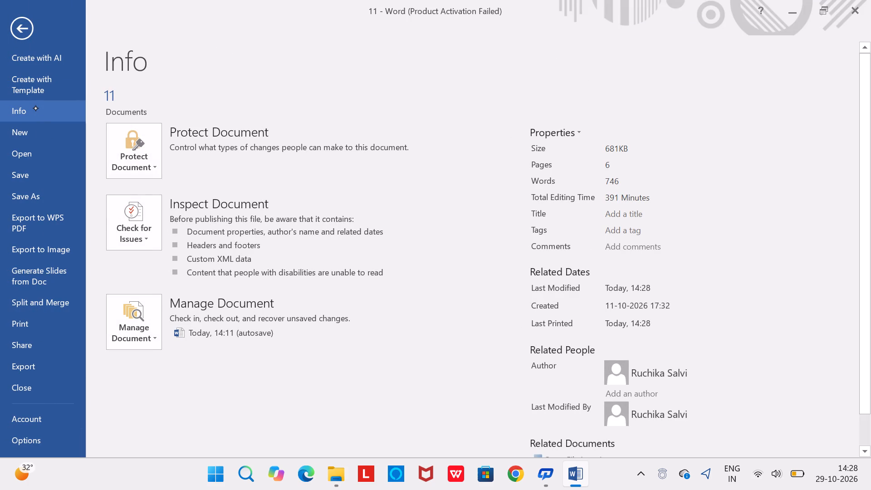
left_click(36, 177)
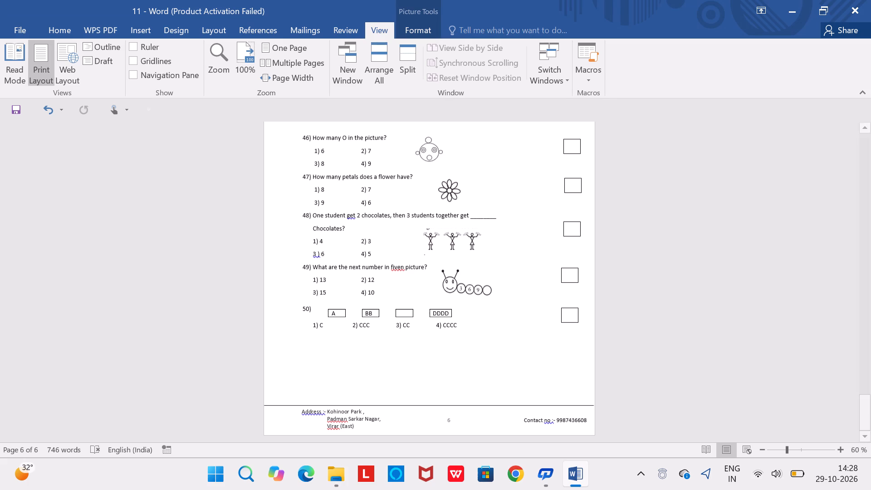
left_click(870, 0)
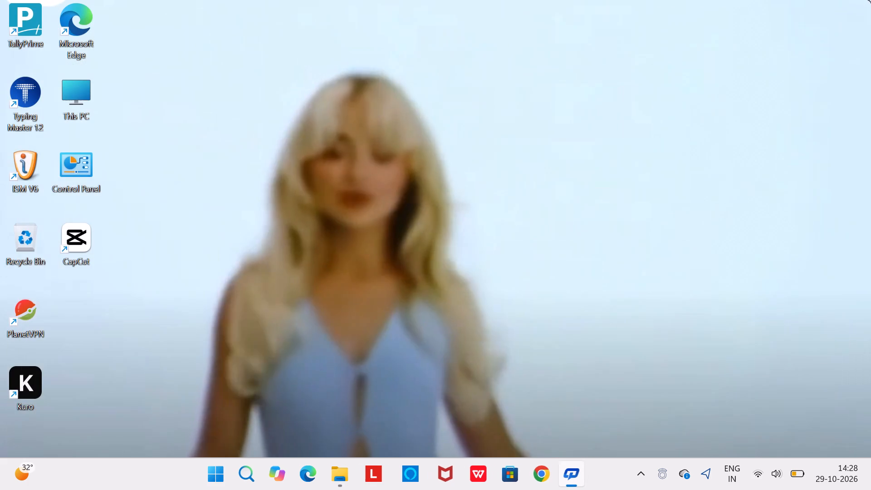
Switch to File Explorer and reopen the Word document 11 from the Documents folder, dismissing the activation wizard.
left_click(367, 484)
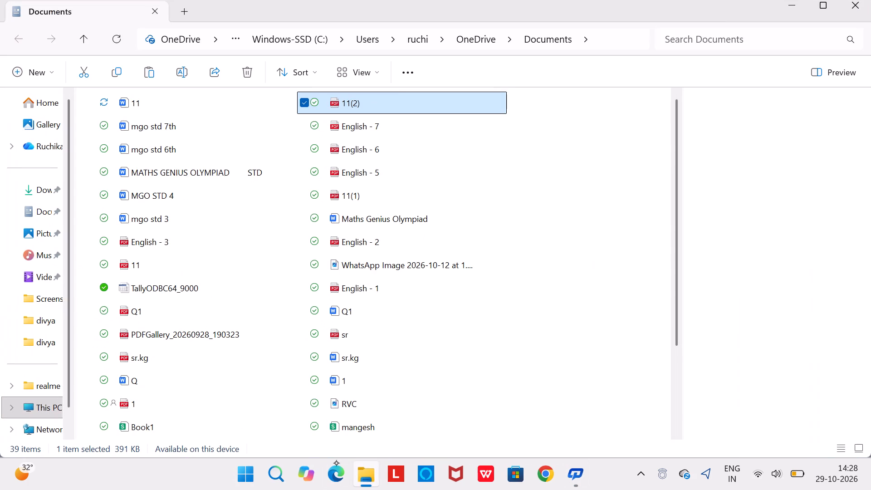
left_click(41, 104)
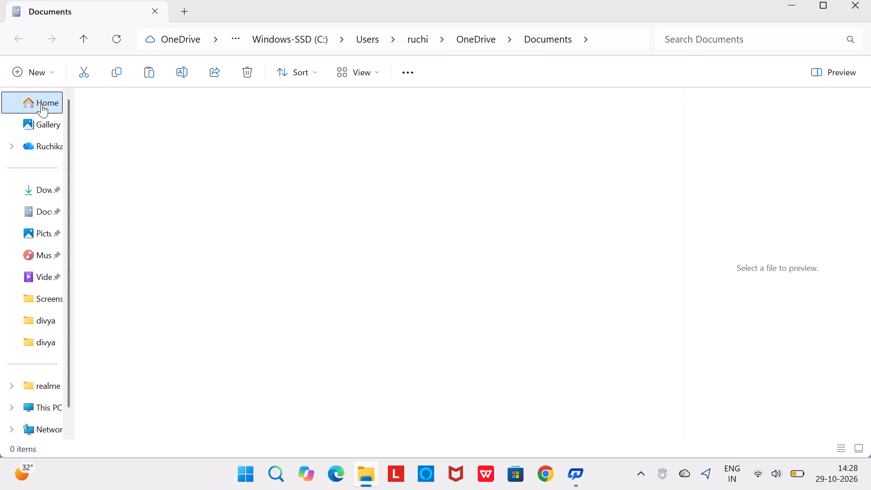
left_click(32, 215)
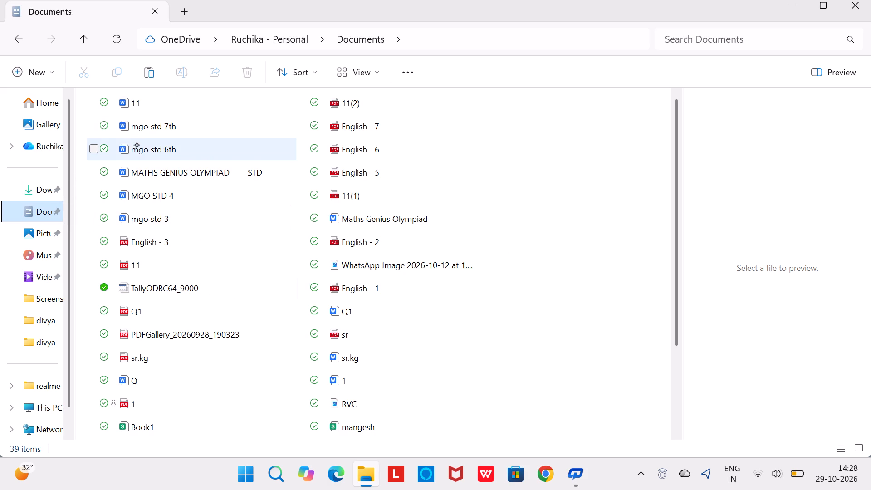
double_click(127, 109)
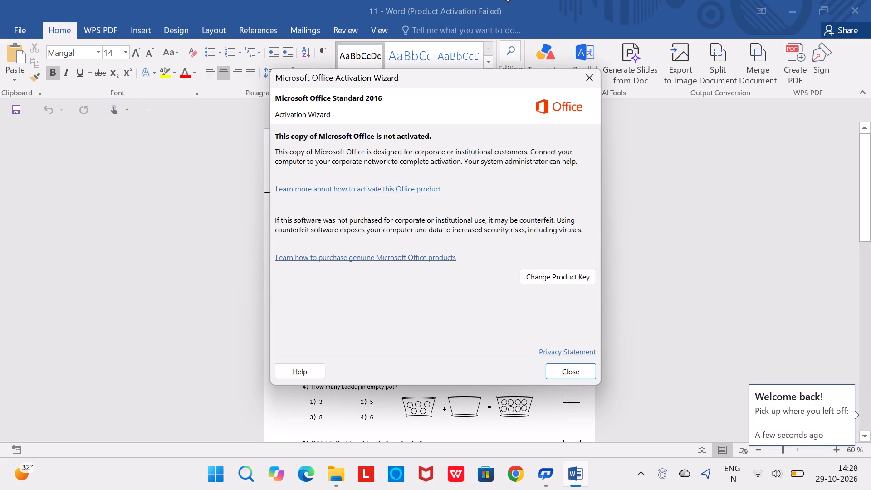
left_click(593, 74)
Set the font of the whole question paper to Calibri (Body).
key("ctrl+a")
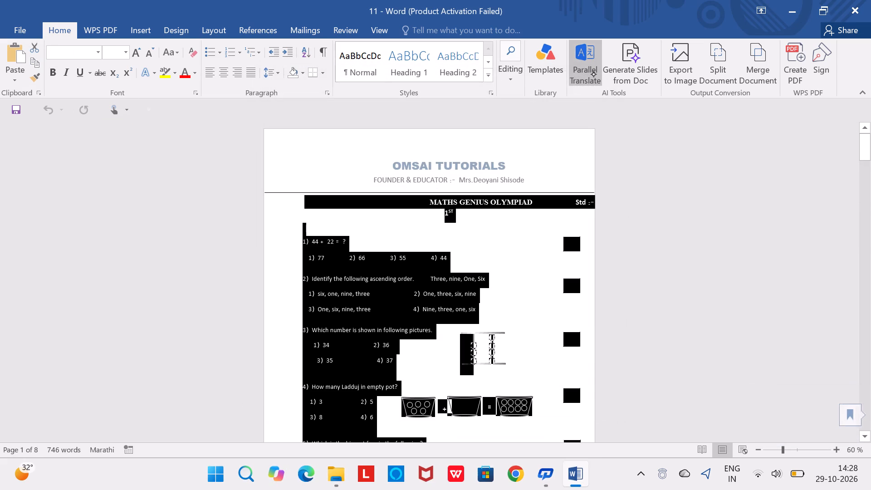
left_click(98, 57)
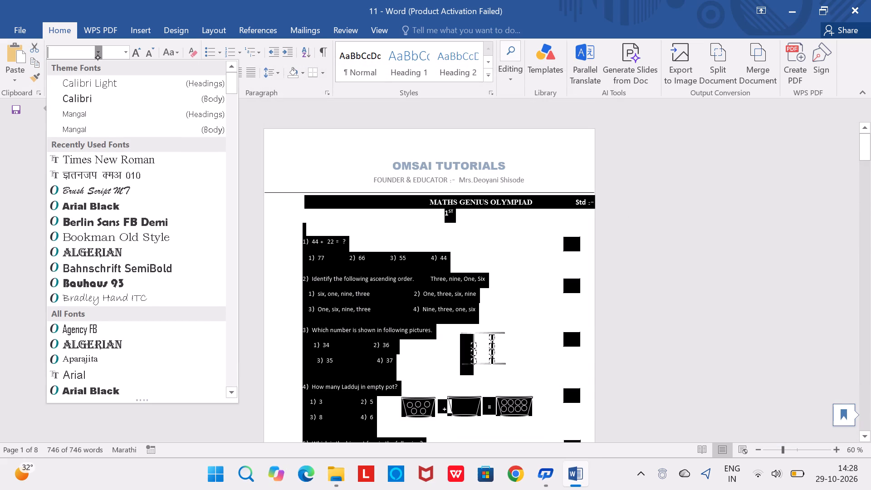
left_click(98, 100)
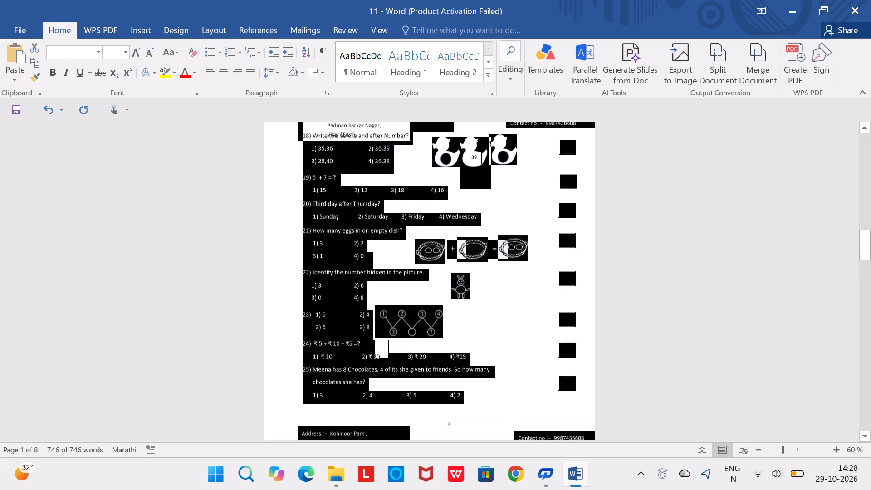
Save a copy of the question paper as Word document 11 in the divya folder under Pictures.
left_click(20, 33)
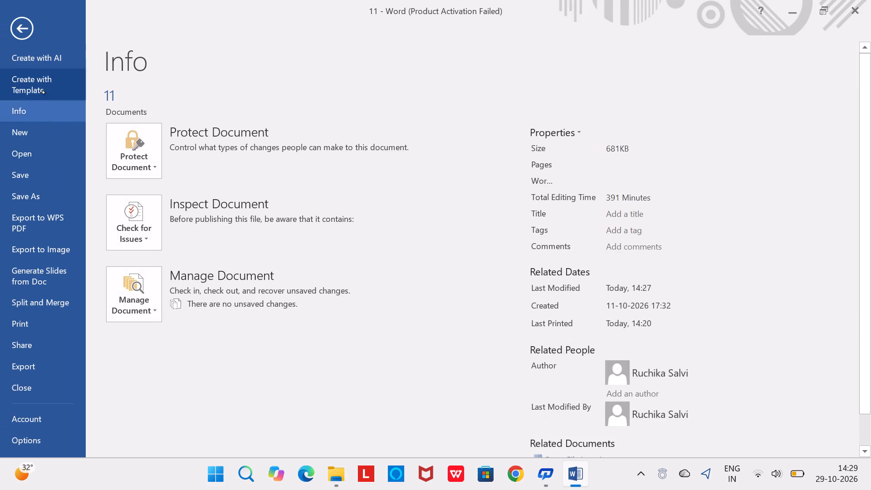
left_click(48, 347)
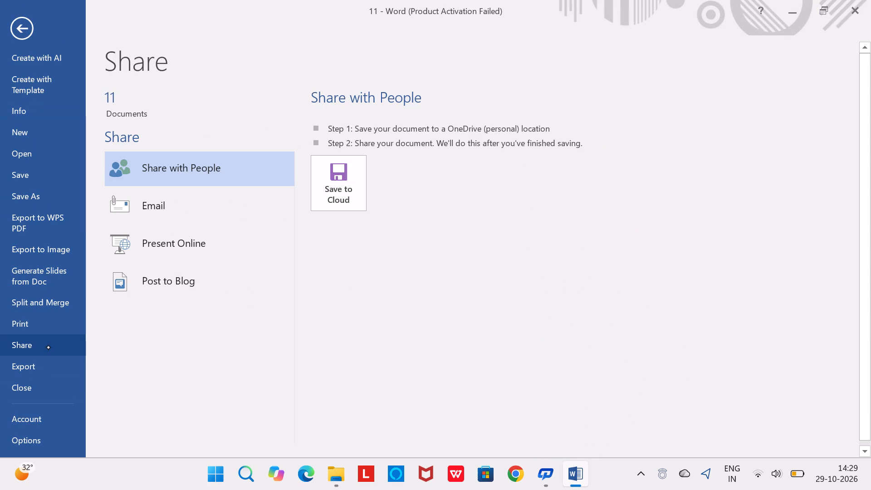
left_click(190, 184)
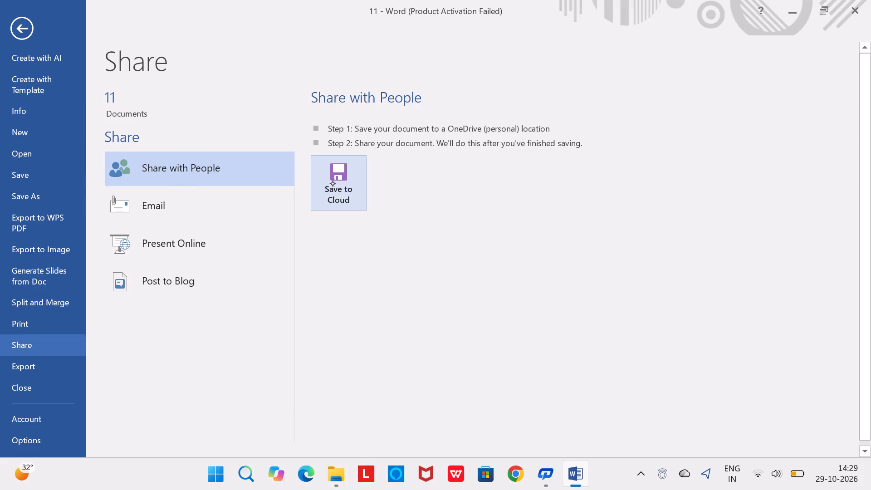
left_click(333, 183)
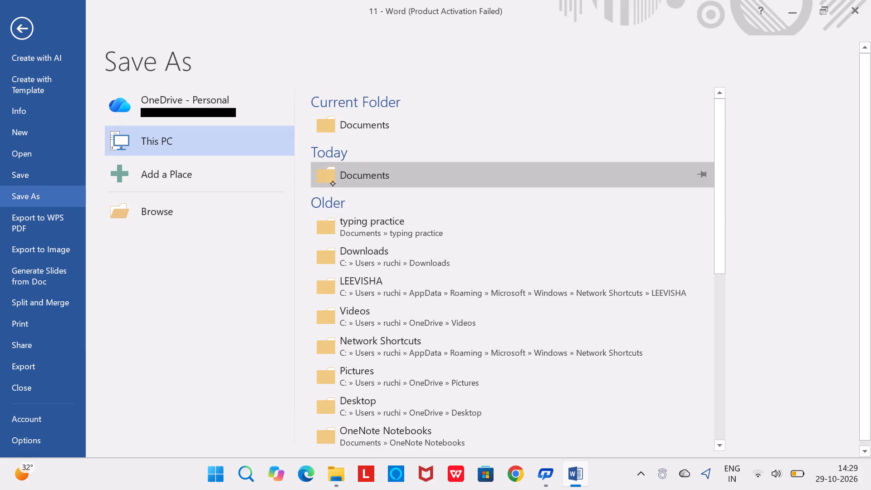
left_click(244, 210)
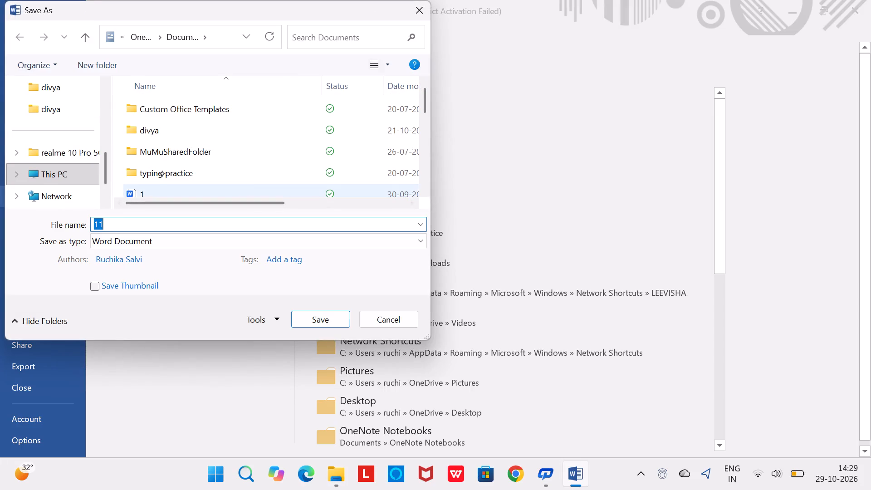
left_click(70, 106)
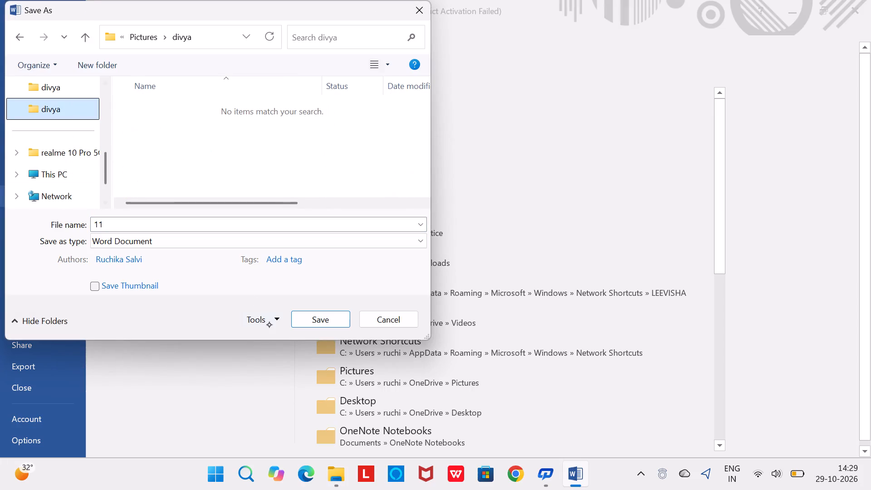
left_click(308, 322)
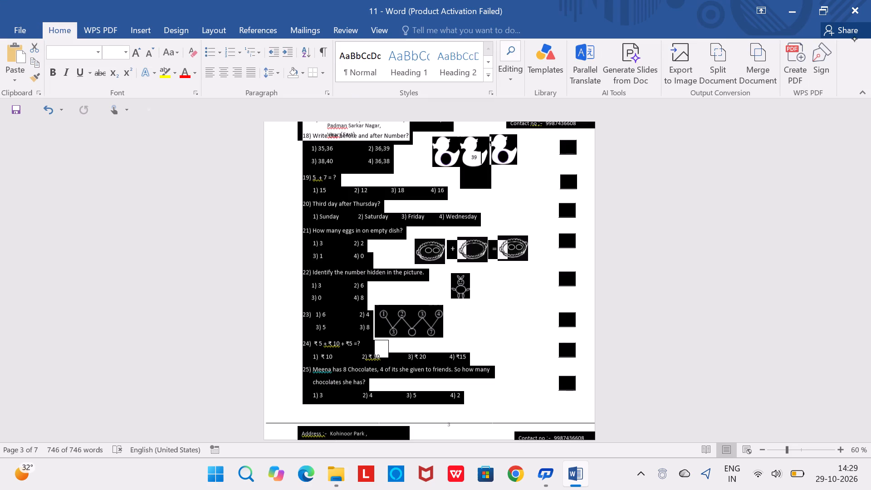
Close the question paper and the File Explorer window.
left_click(855, 25)
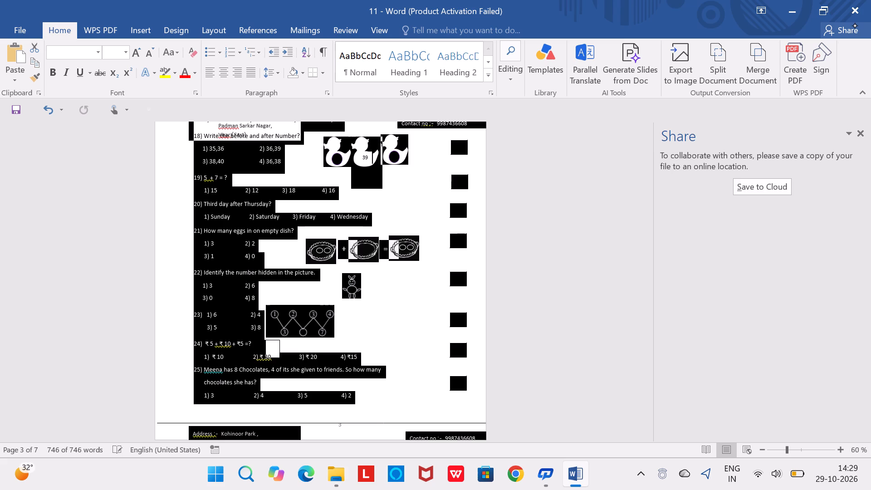
left_click(860, 135)
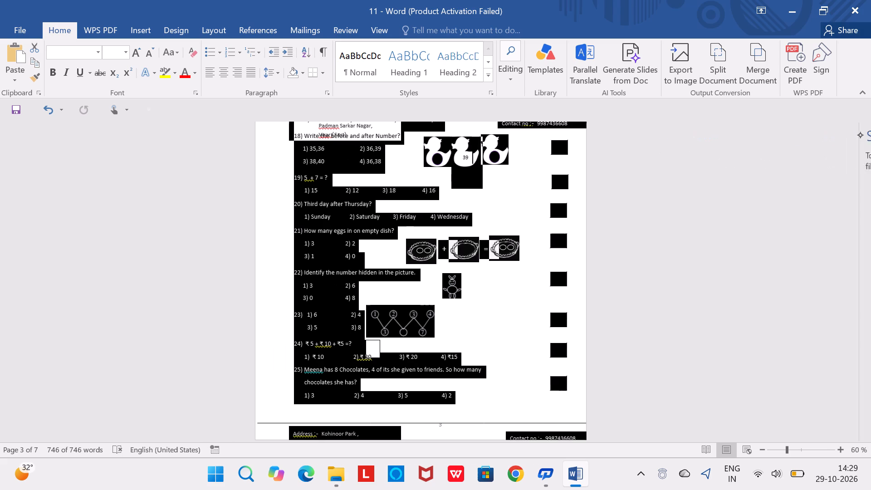
left_click(20, 34)
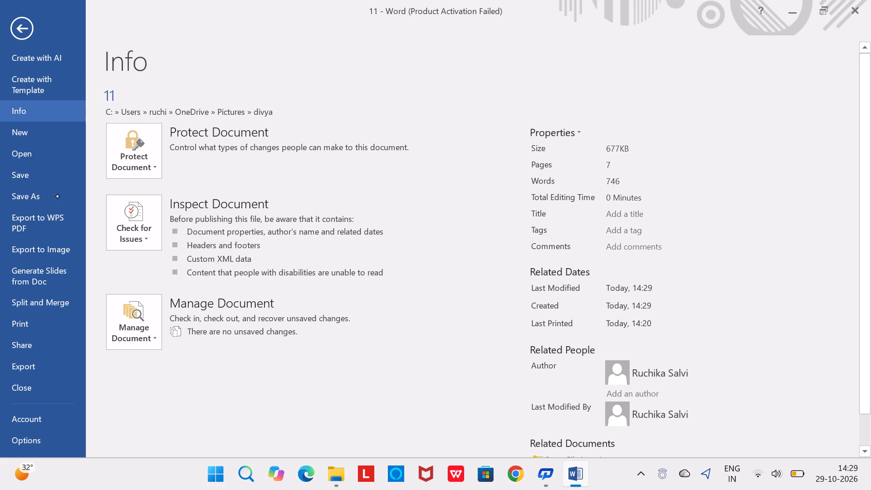
left_click(870, 3)
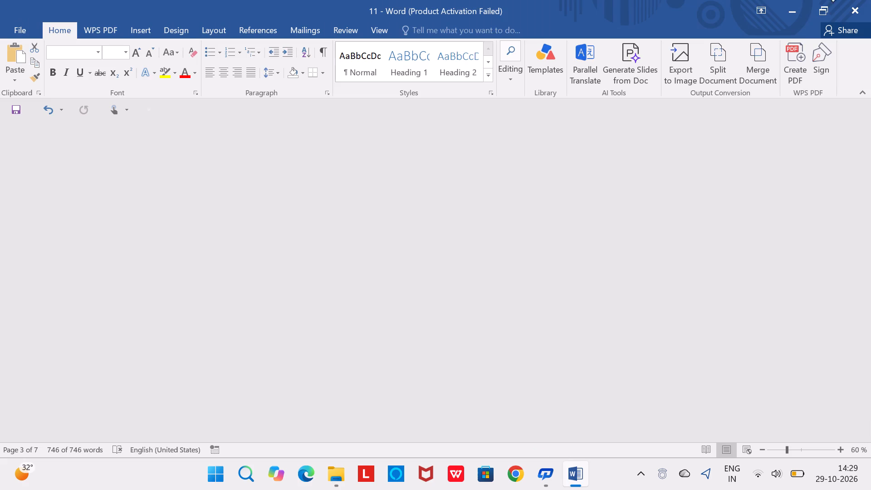
left_click(870, 6)
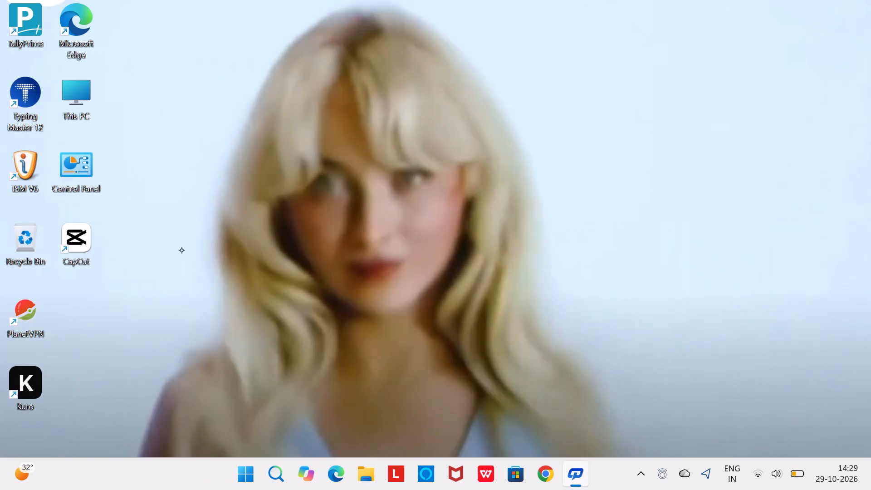
Reopen File Explorer.
left_click(358, 474)
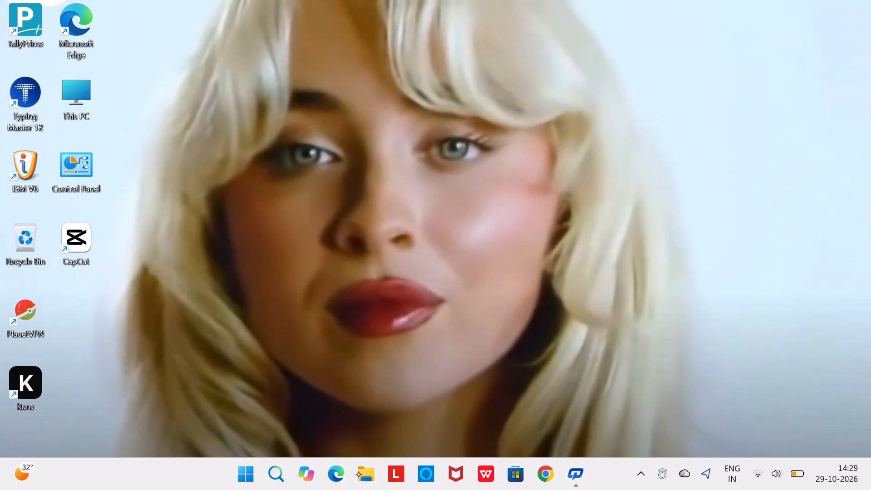
Copy a sharing link for Word document 11 in the divya folder under Pictures.
left_click(38, 349)
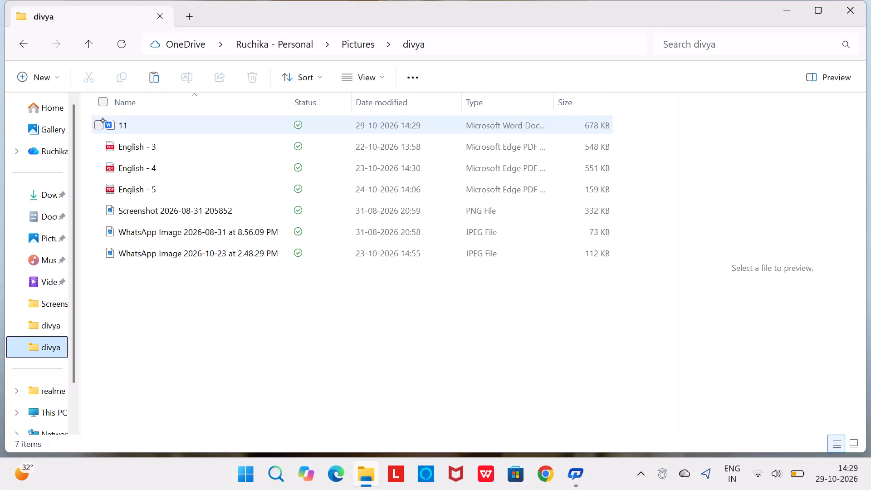
left_click(103, 120)
left_click(215, 73)
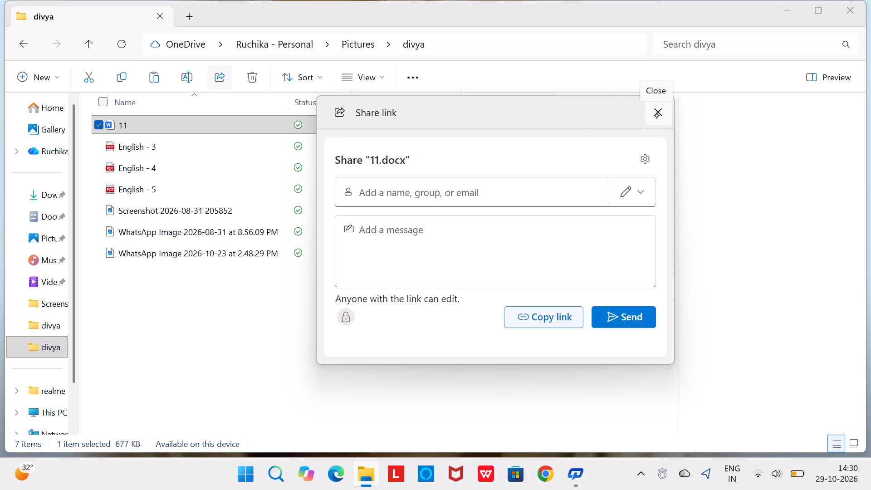
left_click(540, 316)
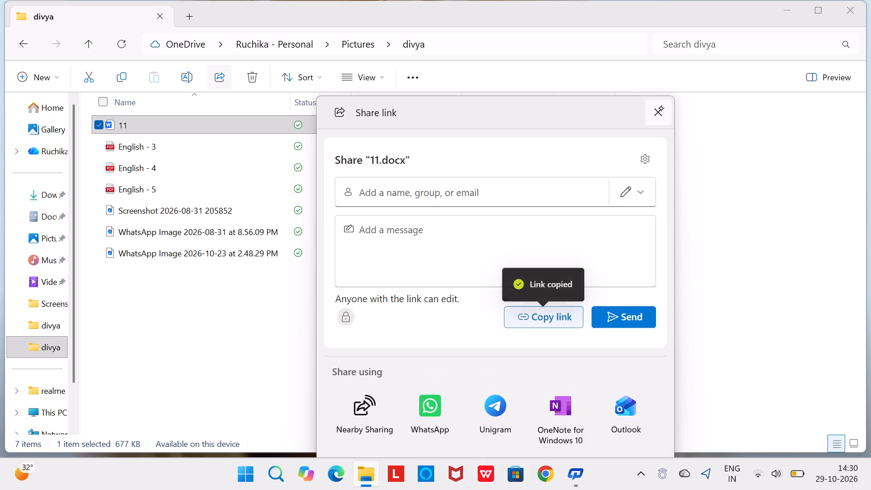
Share Word document 11 through WhatsApp.
left_click(429, 413)
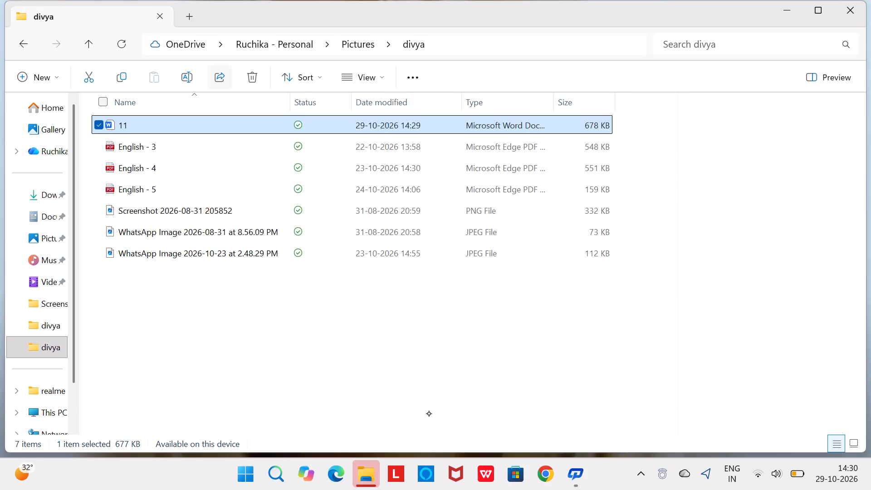
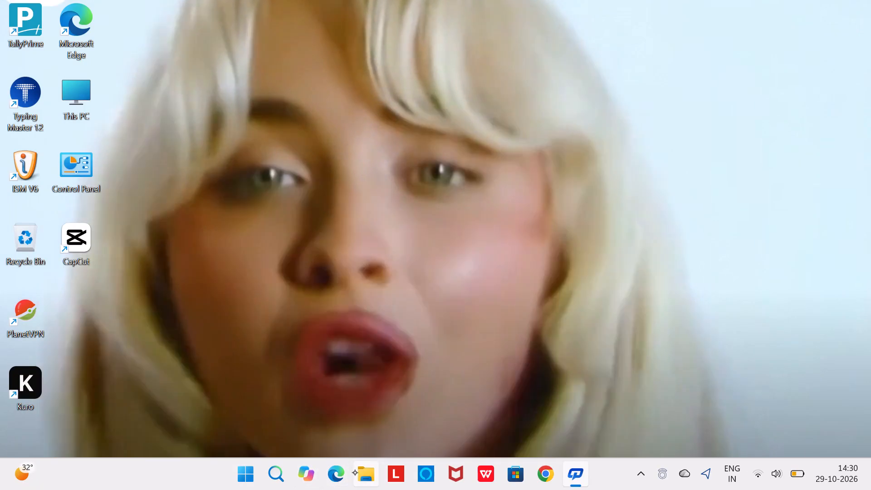
Open Word document 11 from the divya folder under Pictures.
left_click(357, 476)
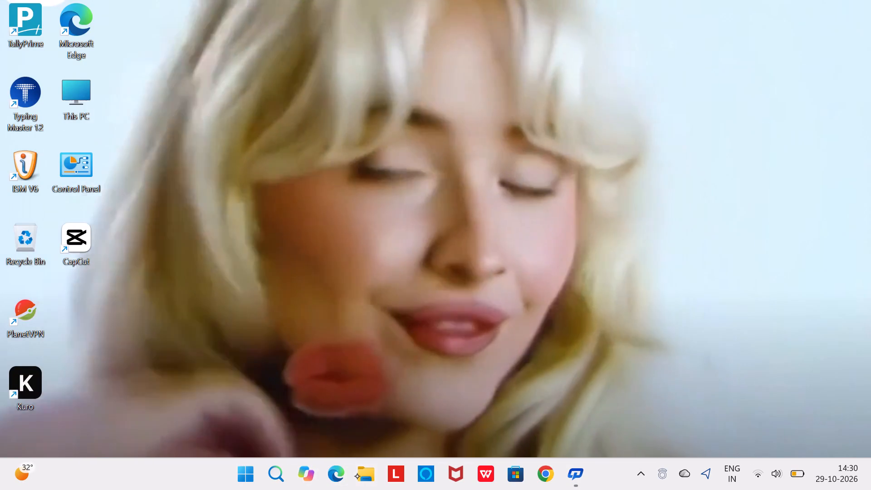
left_click(38, 343)
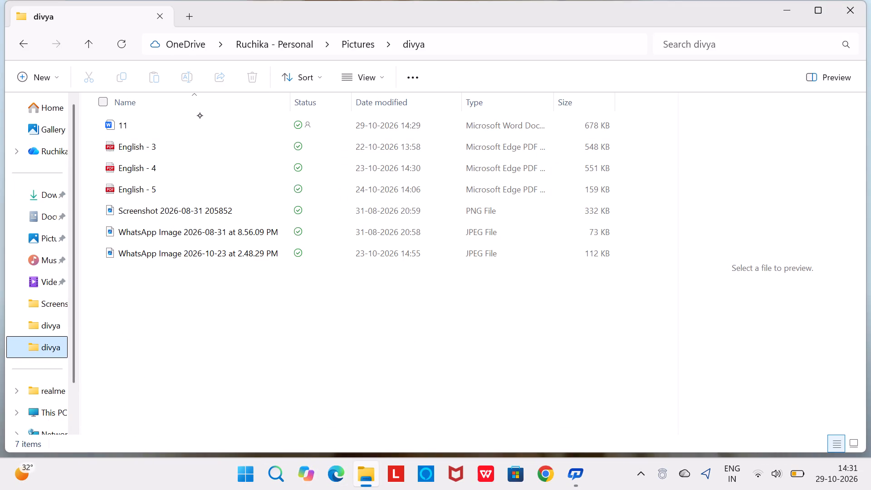
double_click(199, 118)
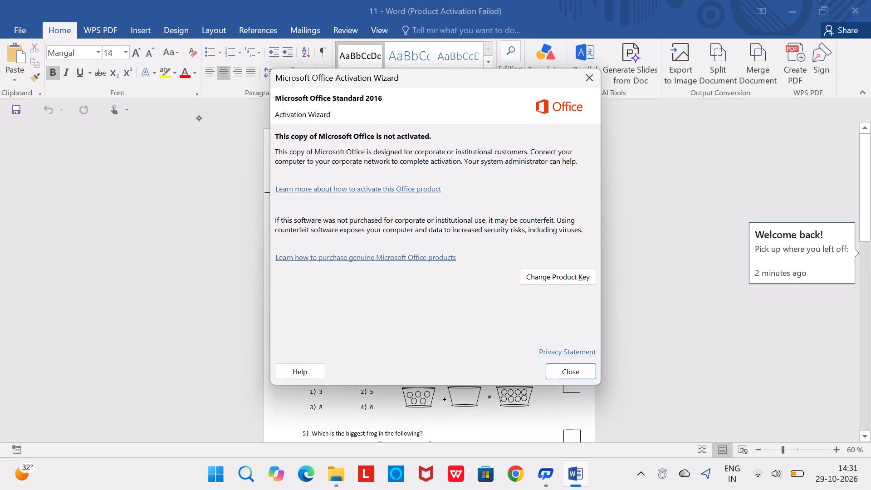
Dismiss the activation wizard and set the font of the whole question paper to Calibri (Body).
left_click(595, 87)
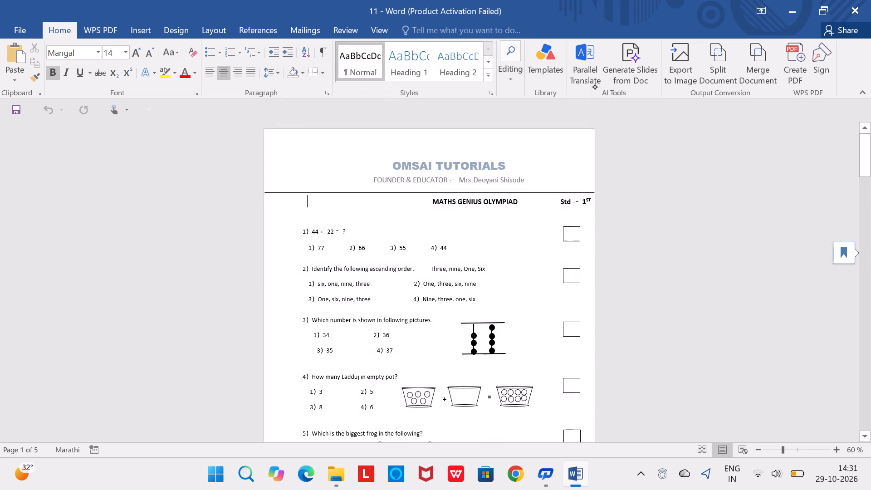
key("ctrl+a")
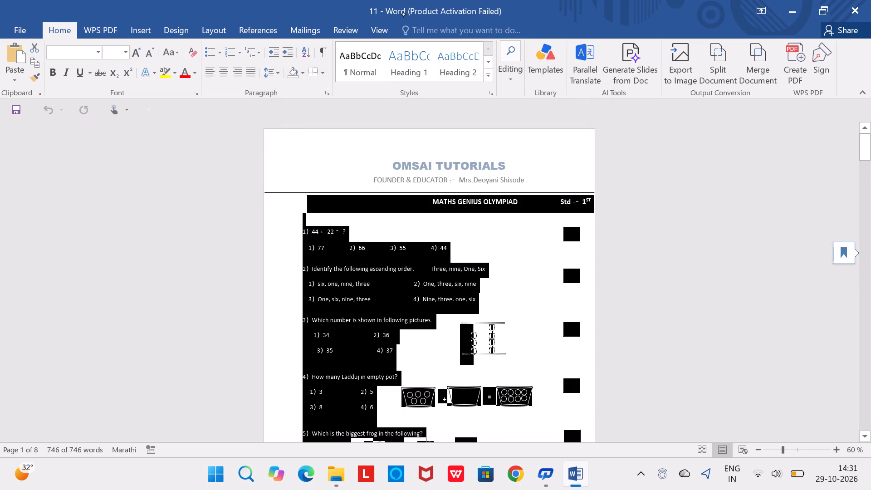
left_click(96, 51)
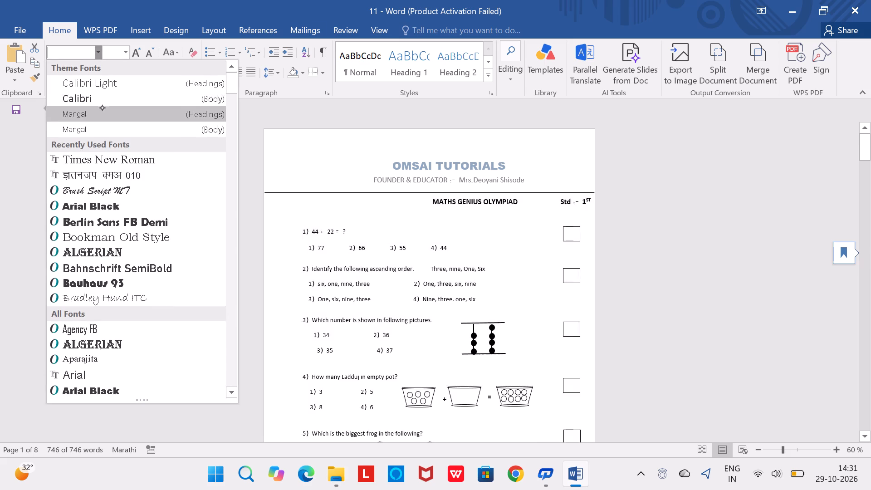
left_click(103, 104)
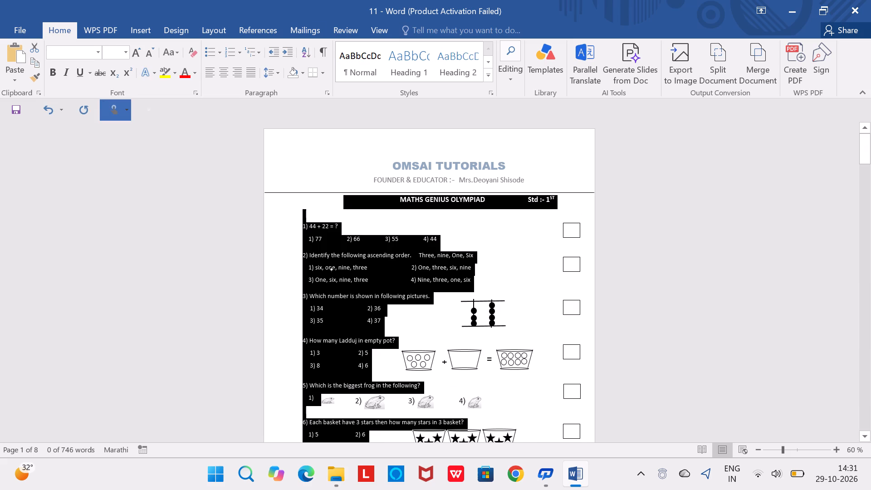
left_click(331, 269)
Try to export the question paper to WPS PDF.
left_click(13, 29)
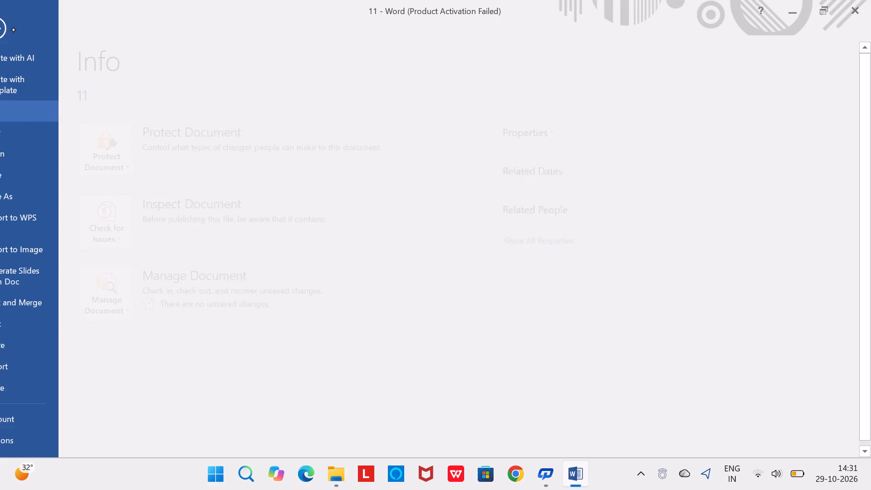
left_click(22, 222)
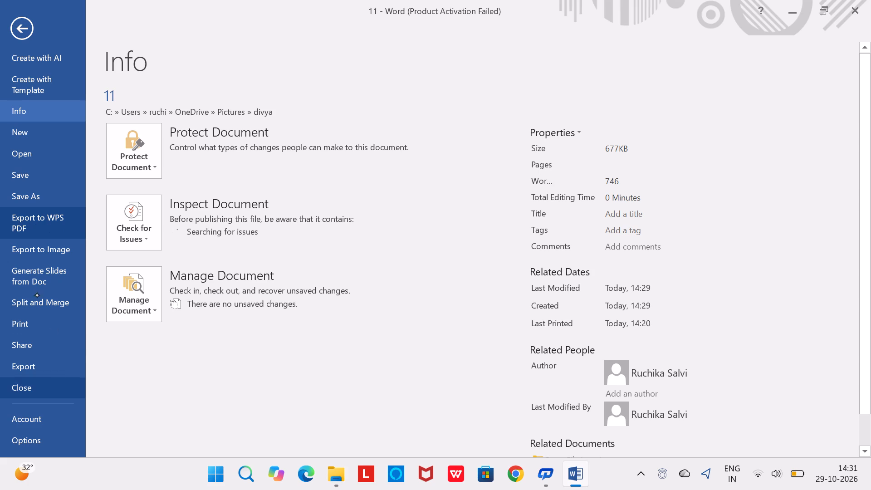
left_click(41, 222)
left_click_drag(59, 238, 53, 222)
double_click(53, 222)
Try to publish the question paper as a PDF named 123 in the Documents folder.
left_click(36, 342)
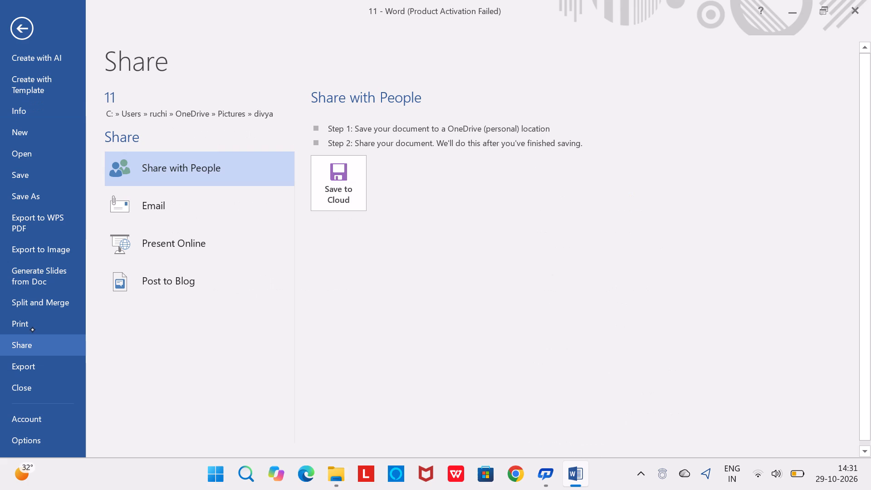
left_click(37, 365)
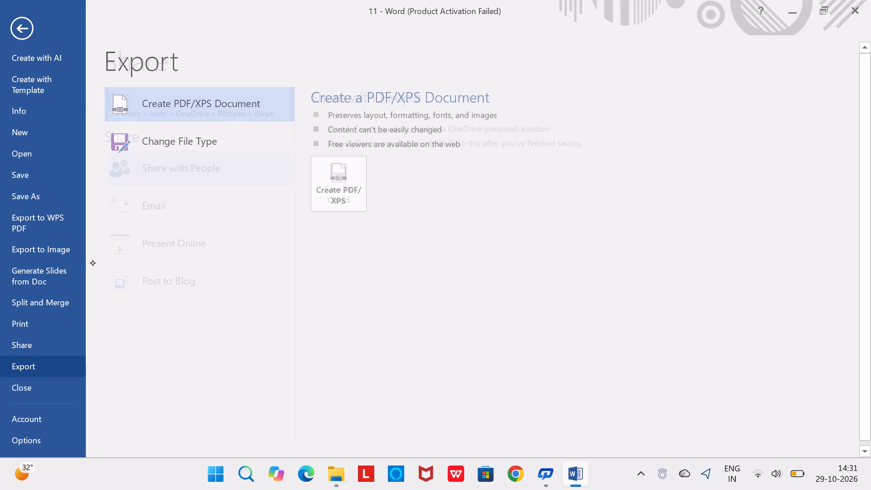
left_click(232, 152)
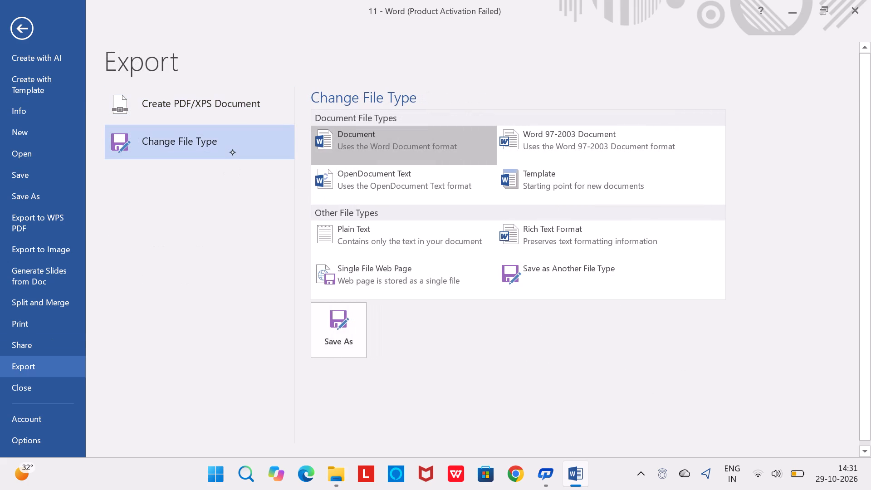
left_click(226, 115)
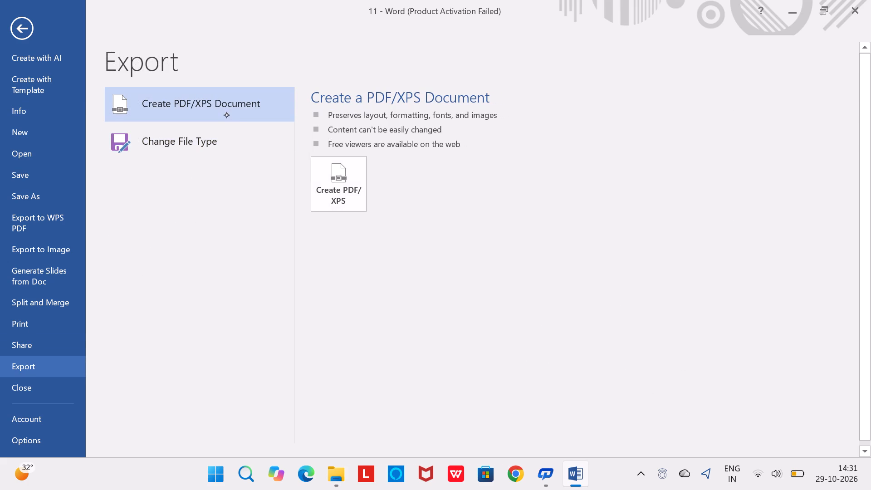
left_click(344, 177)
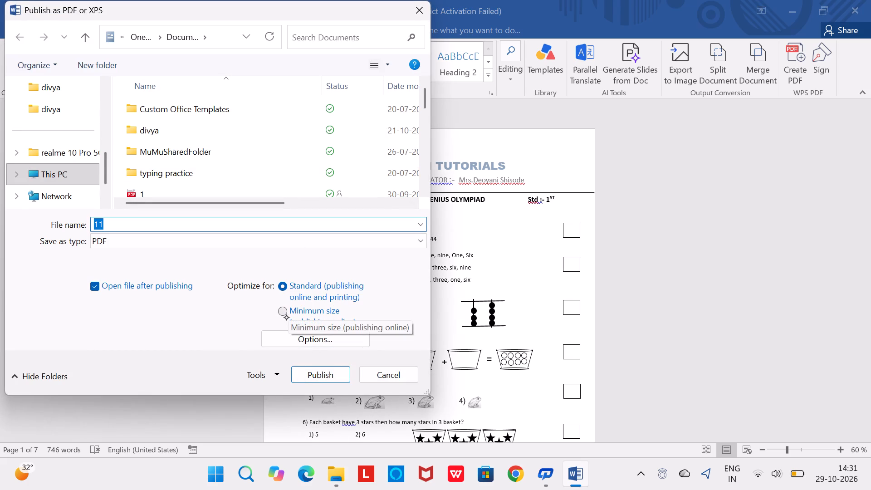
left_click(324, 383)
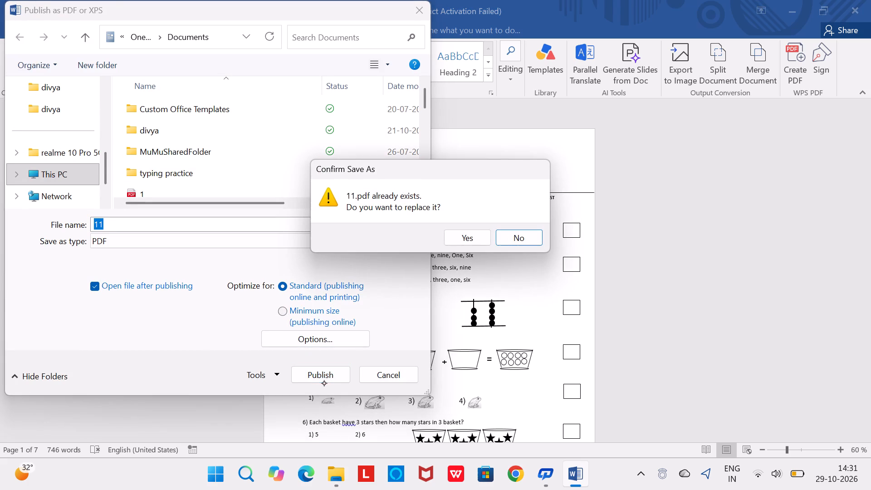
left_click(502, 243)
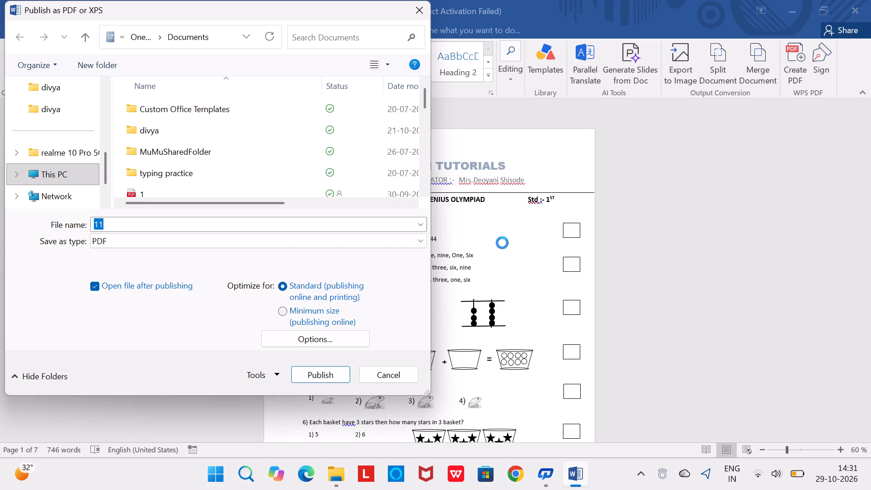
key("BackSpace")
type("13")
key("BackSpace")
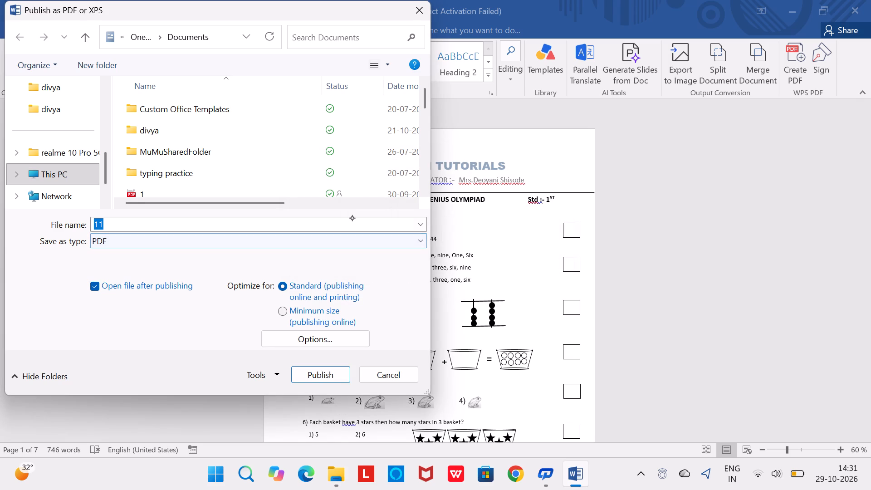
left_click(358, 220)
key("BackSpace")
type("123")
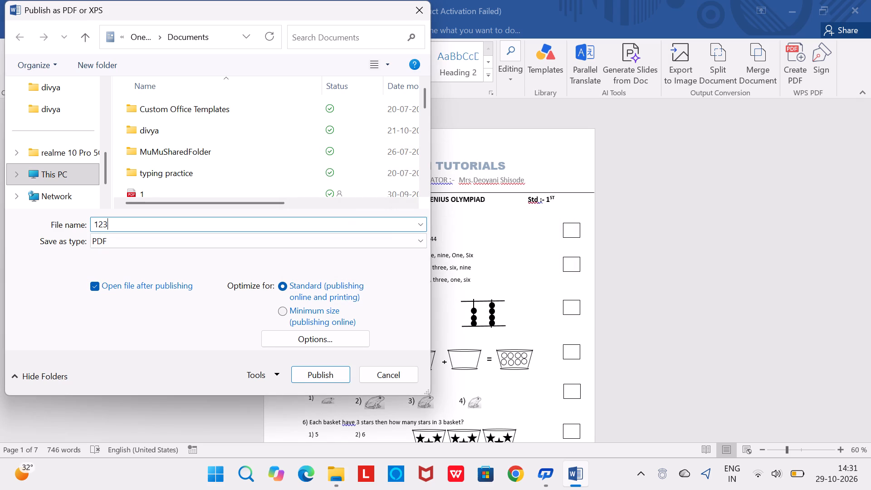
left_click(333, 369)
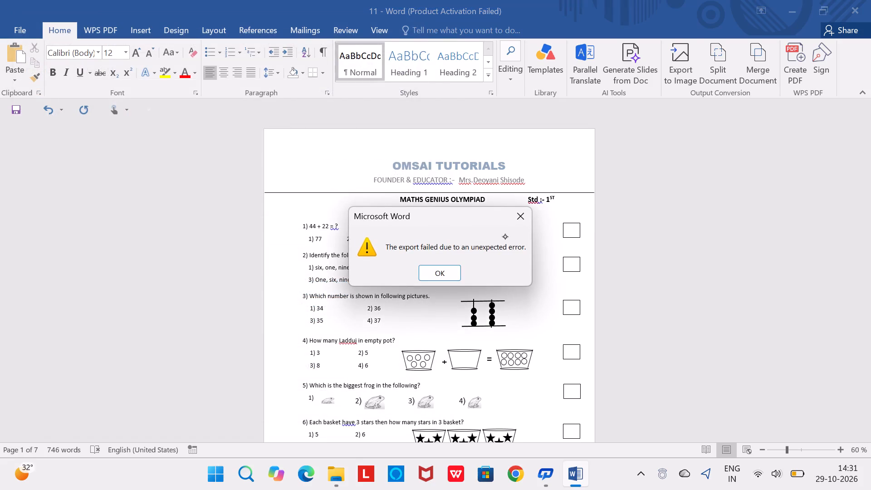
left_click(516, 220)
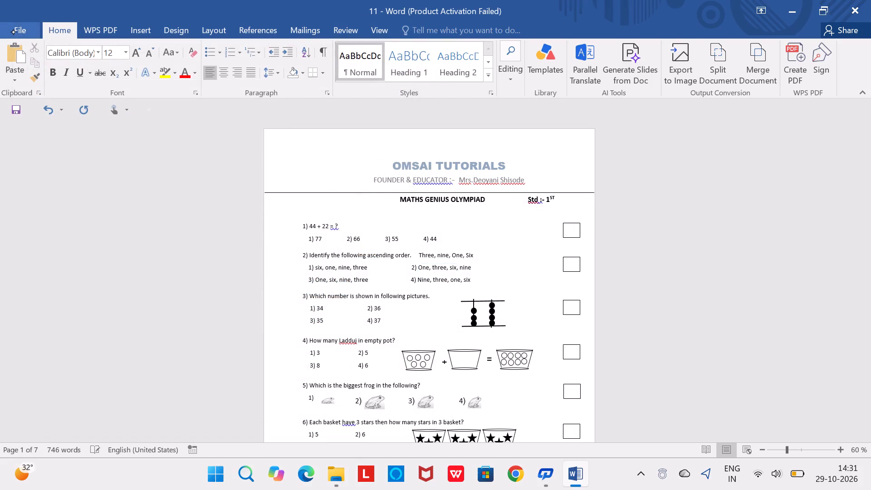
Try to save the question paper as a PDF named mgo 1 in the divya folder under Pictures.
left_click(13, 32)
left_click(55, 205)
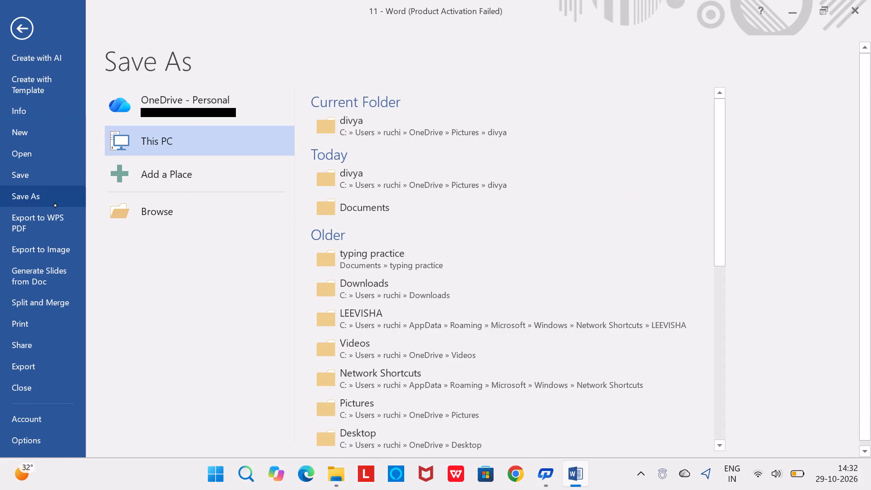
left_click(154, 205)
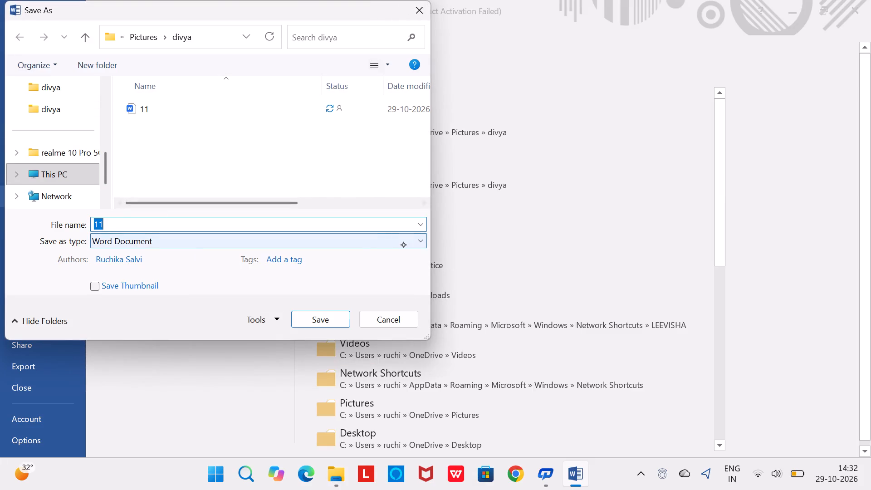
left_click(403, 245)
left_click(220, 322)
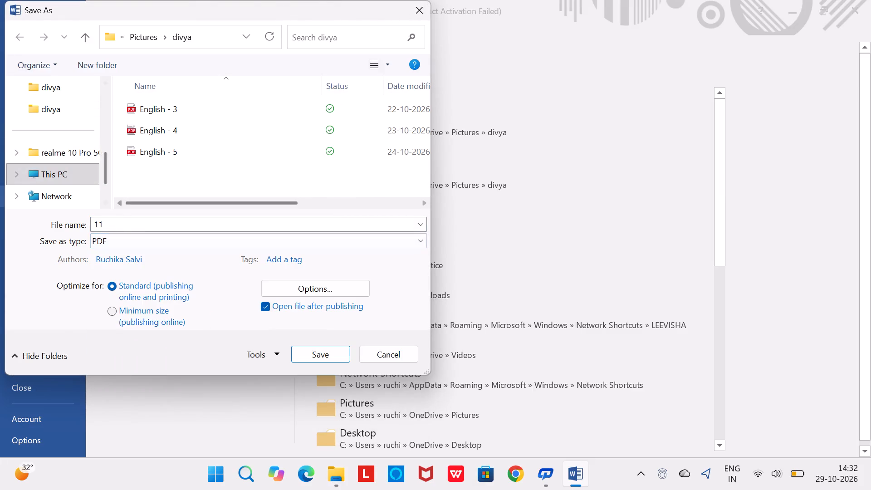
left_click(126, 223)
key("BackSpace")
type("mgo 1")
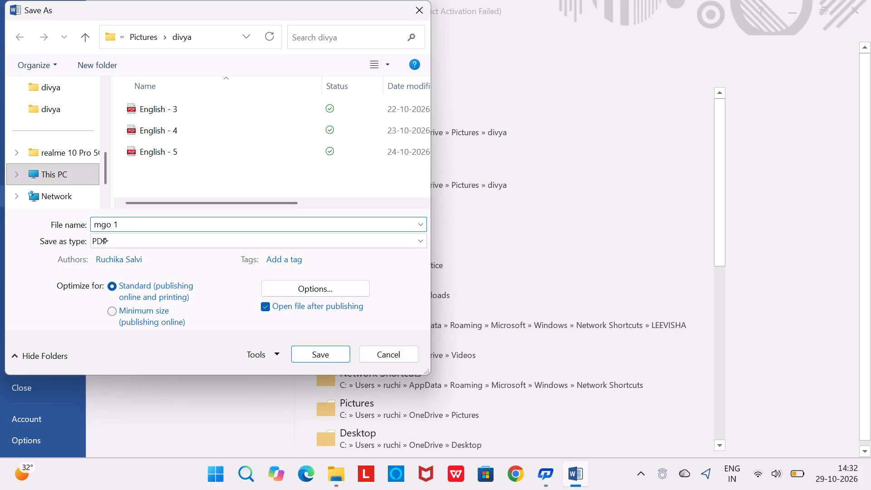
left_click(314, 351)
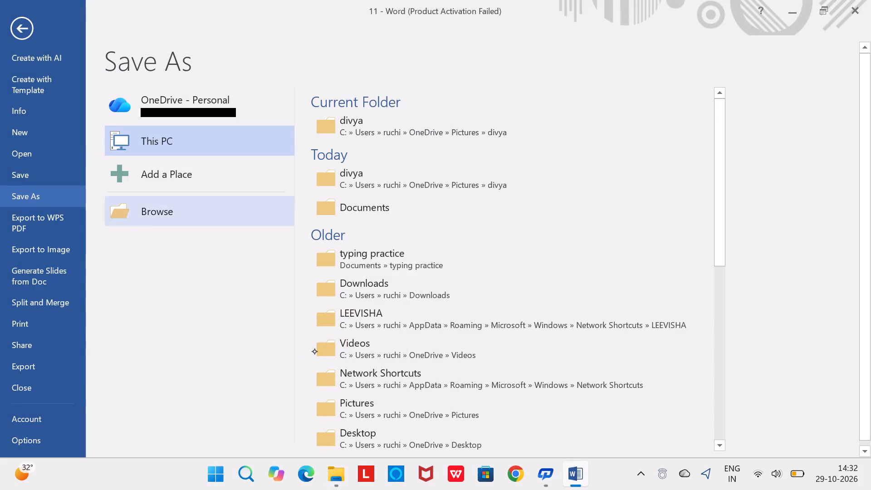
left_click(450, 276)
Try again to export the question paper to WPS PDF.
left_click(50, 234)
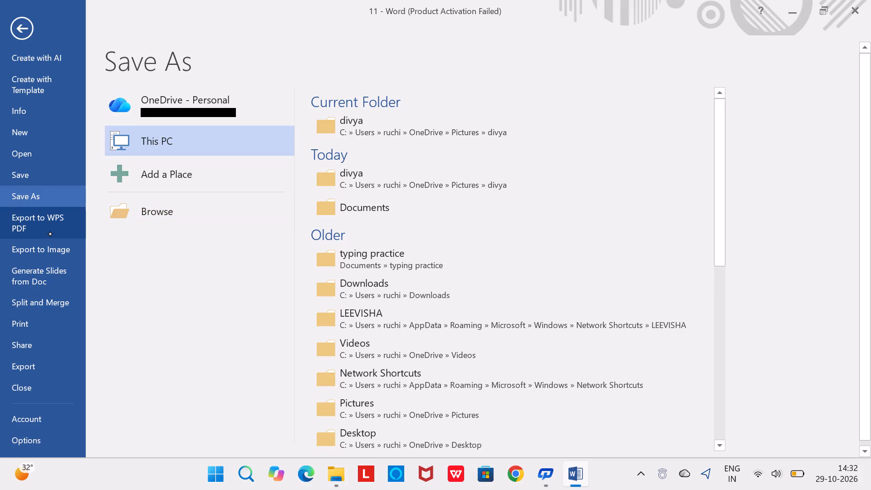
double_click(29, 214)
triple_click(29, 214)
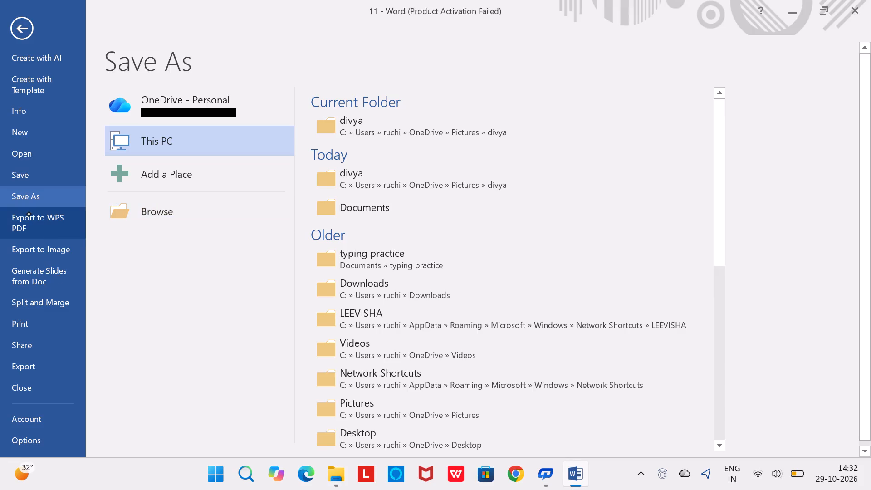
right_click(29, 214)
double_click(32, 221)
Save the question paper under its existing name.
left_click(77, 170)
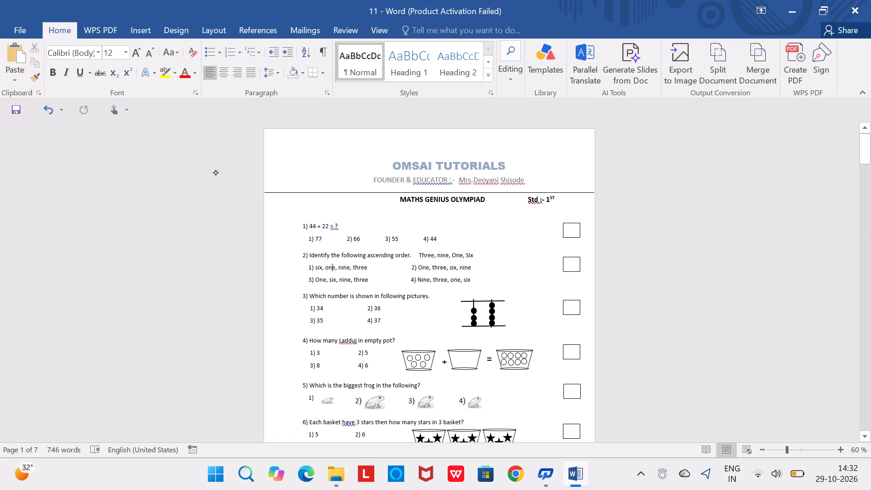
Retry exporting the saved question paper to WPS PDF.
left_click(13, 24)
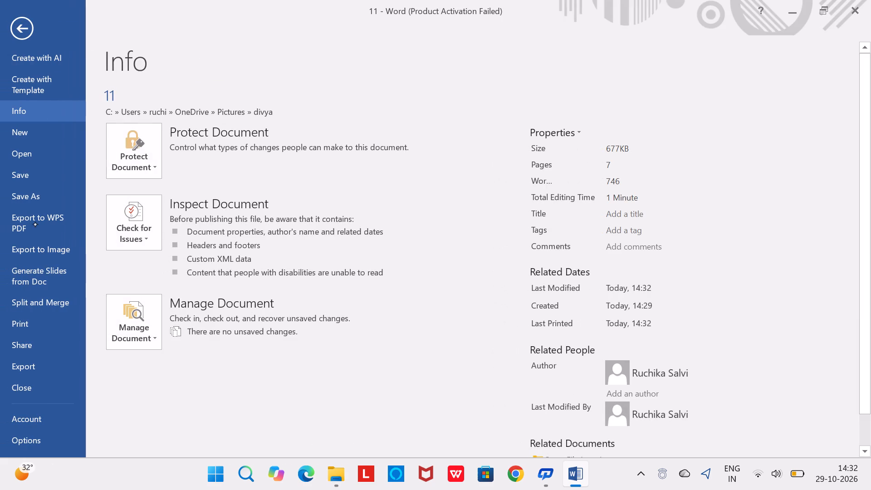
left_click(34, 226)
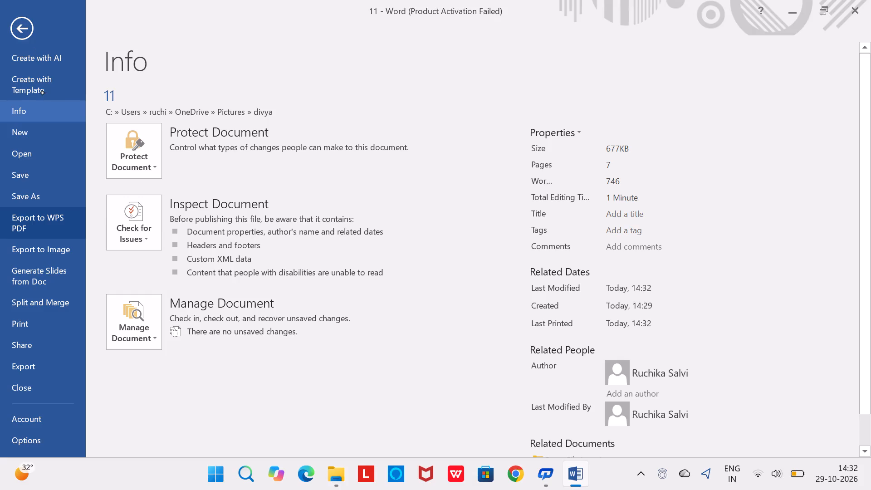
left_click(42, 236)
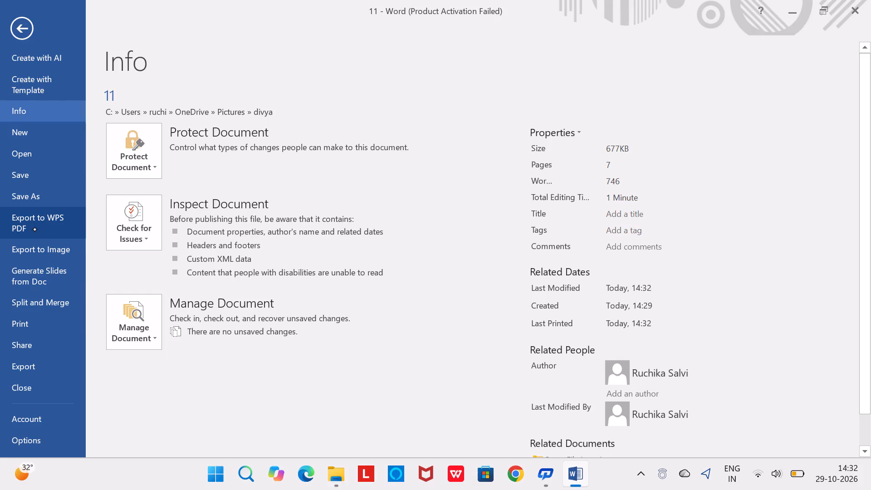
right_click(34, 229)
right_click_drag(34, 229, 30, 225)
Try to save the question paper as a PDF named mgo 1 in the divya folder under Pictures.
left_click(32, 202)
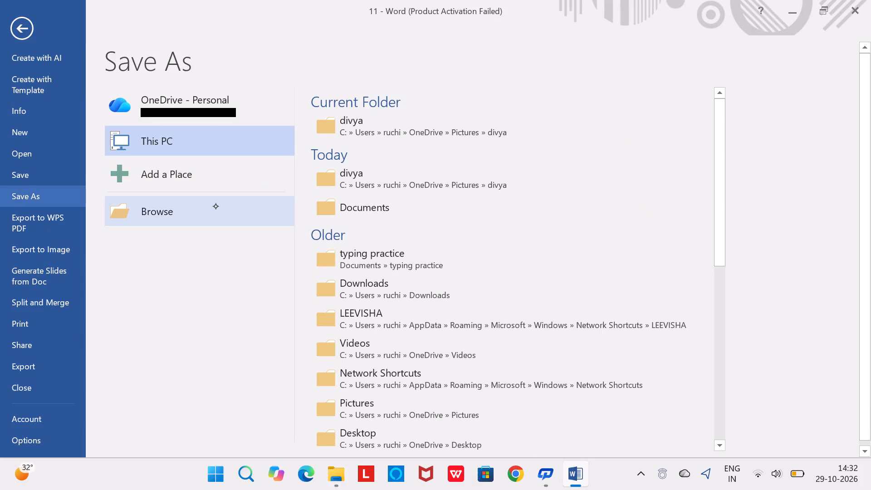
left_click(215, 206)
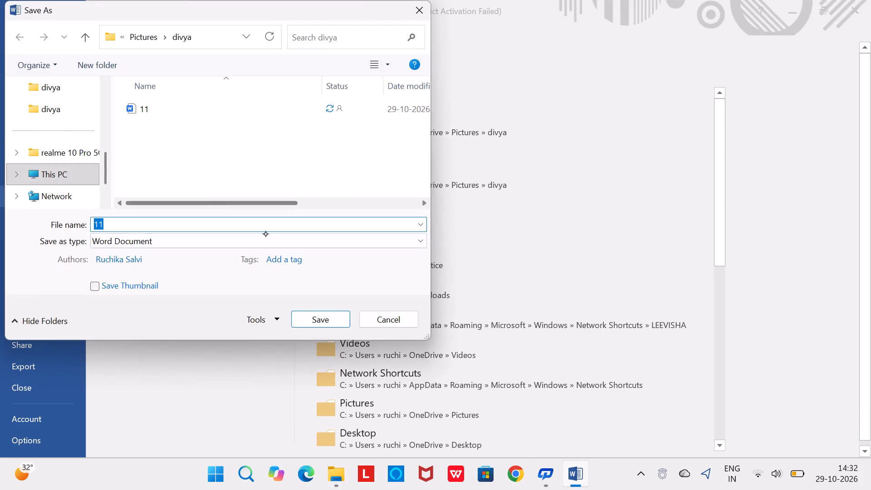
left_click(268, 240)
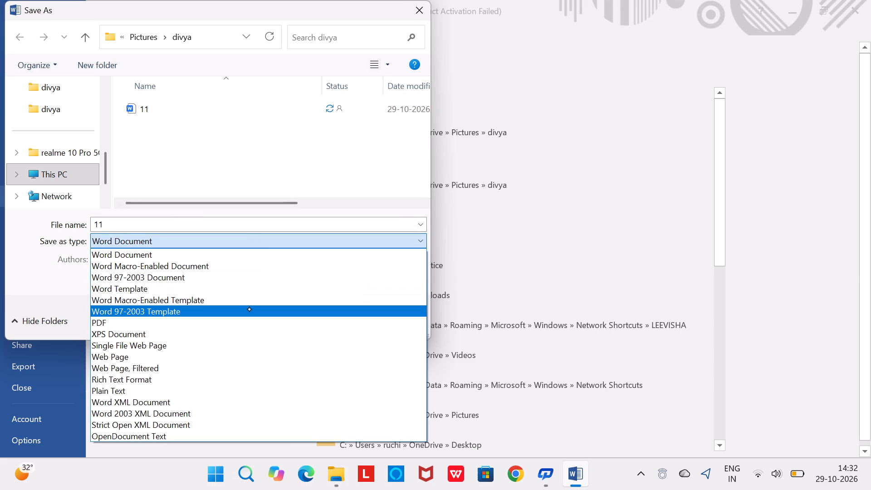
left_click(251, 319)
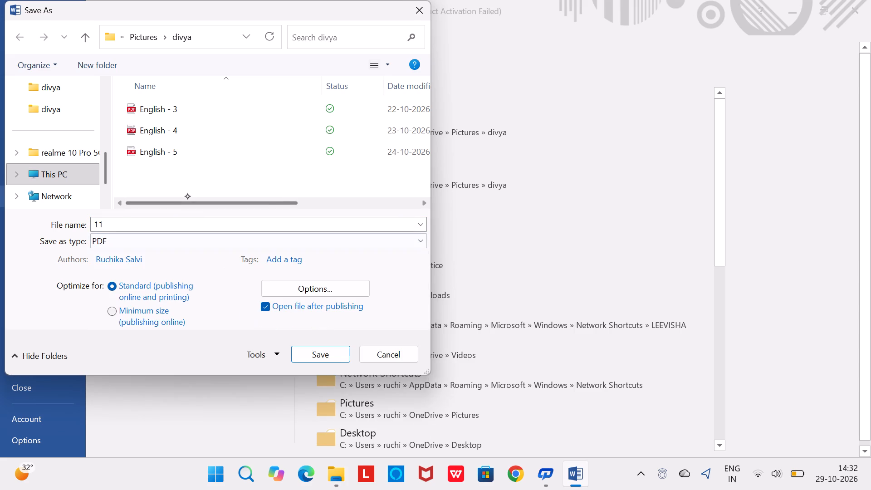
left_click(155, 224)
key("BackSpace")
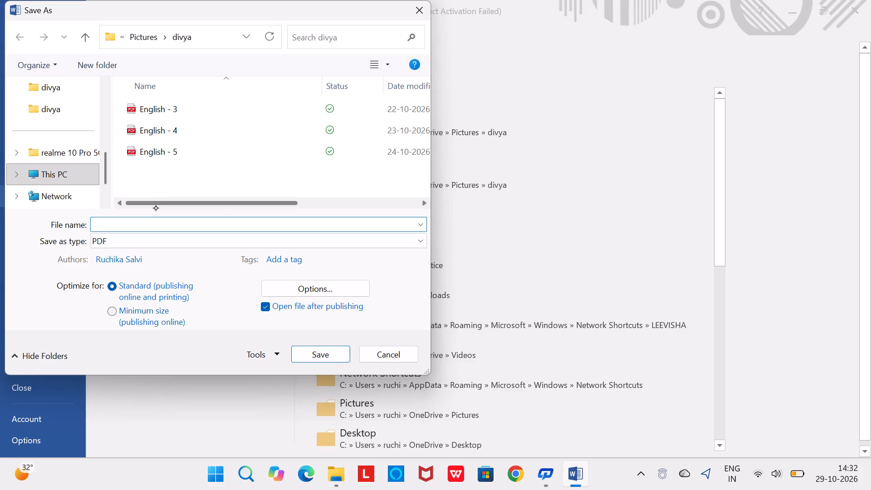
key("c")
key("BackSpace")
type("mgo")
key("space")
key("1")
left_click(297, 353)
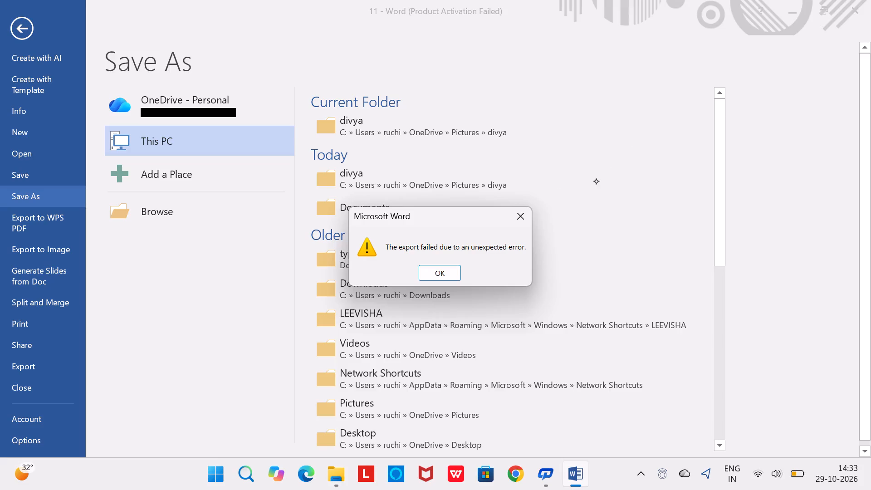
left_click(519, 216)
Close the question paper document and return to the desktop.
left_click(869, 1)
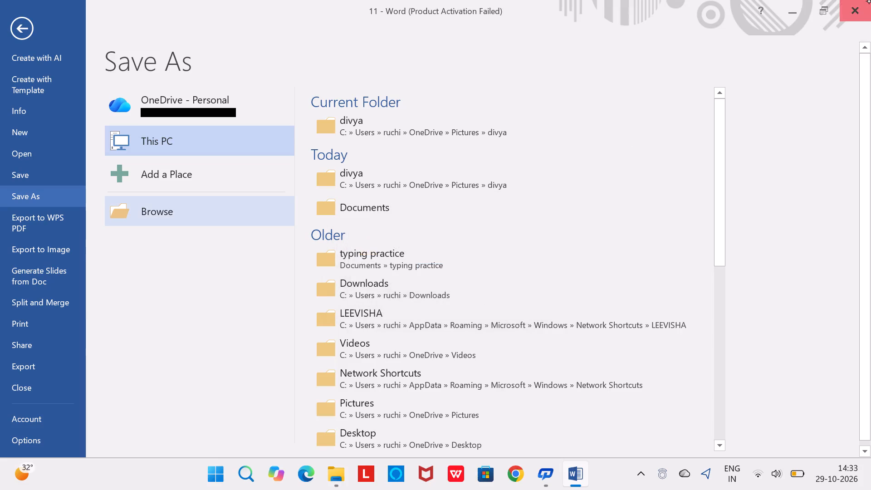
left_click(863, 6)
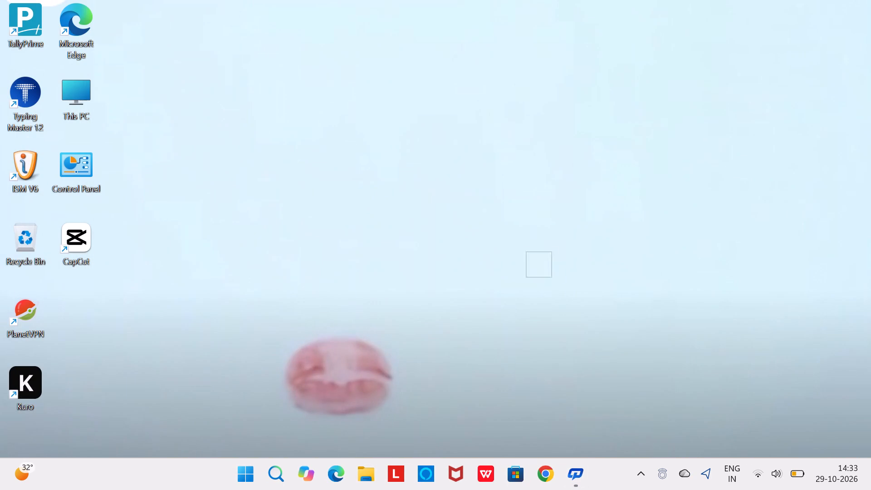
Delete the CapCut shortcut from the desktop.
right_click(539, 268)
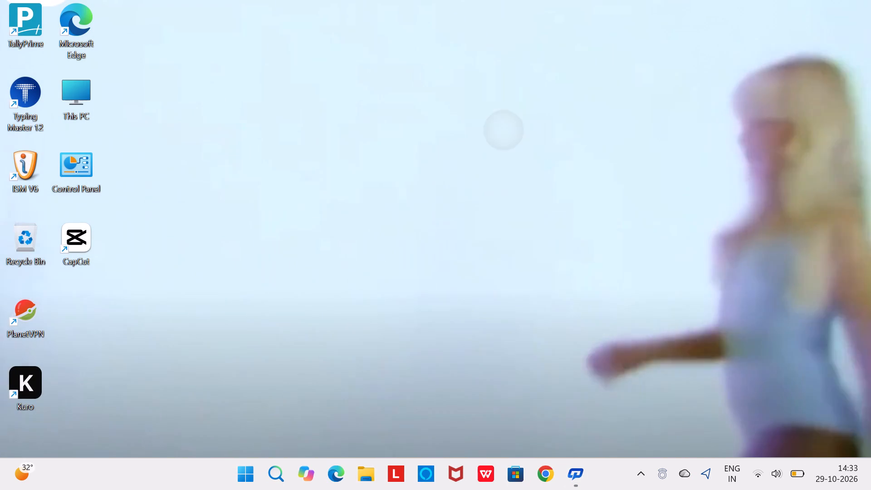
right_click(93, 255)
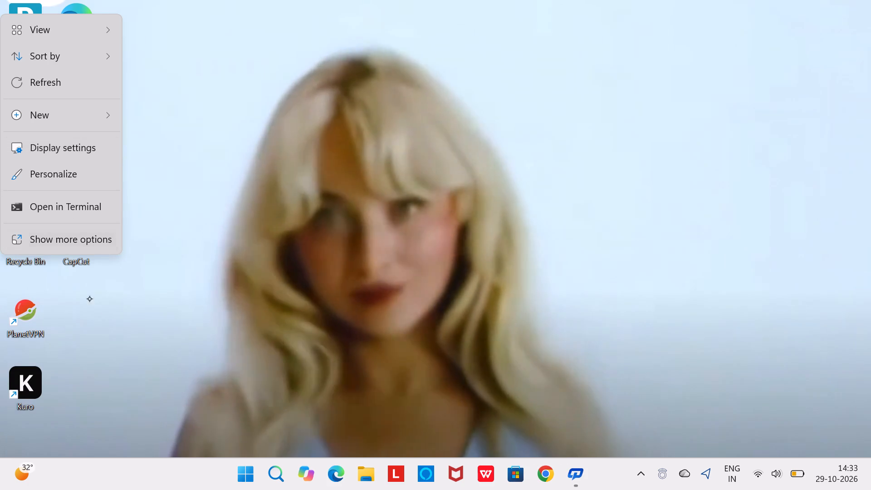
left_click(97, 314)
left_click(85, 249)
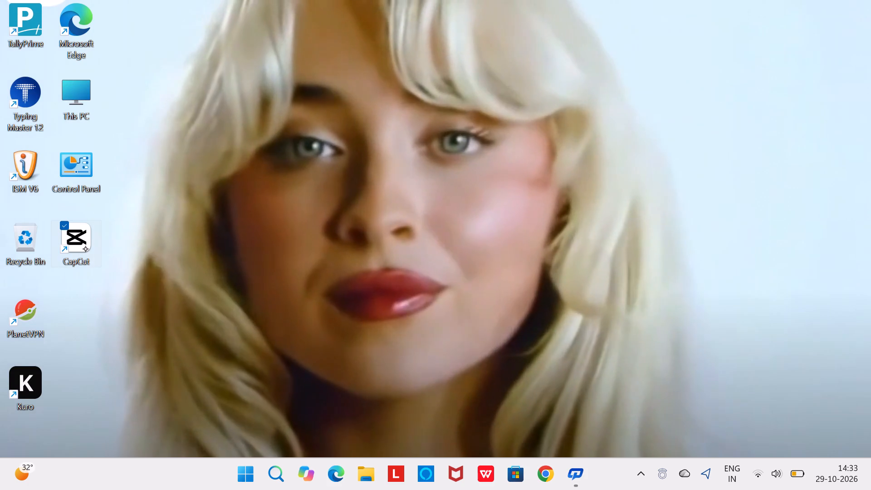
right_click(85, 249)
left_click(83, 249)
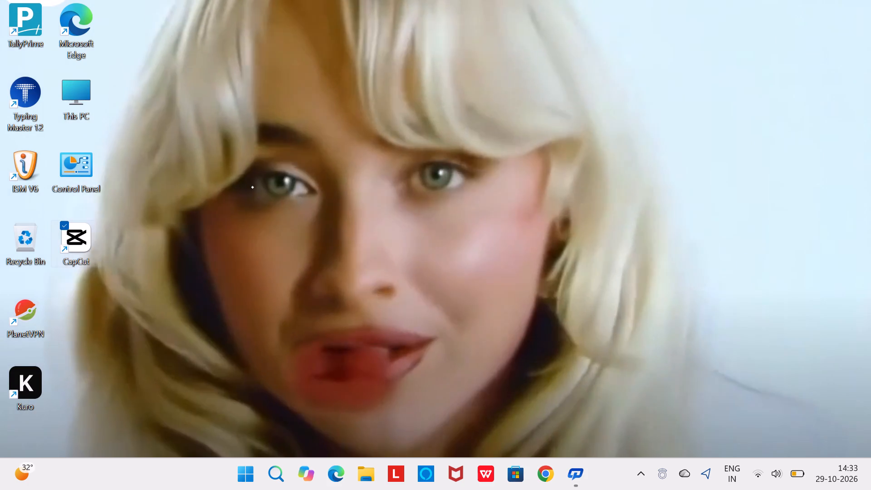
left_click(252, 187)
right_click(87, 246)
right_click_drag(87, 246, 169, 166)
left_click(301, 87)
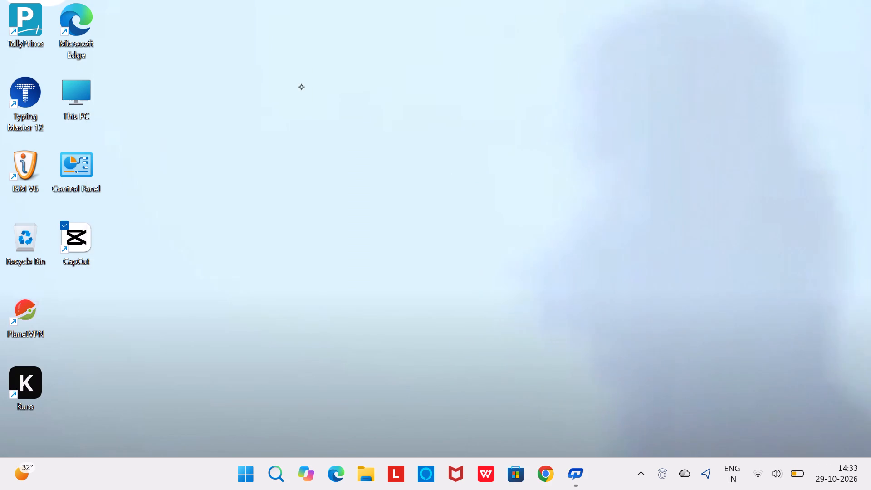
Permanently delete the CapCut shortcut from the Recycle Bin and close the bin.
double_click(21, 237)
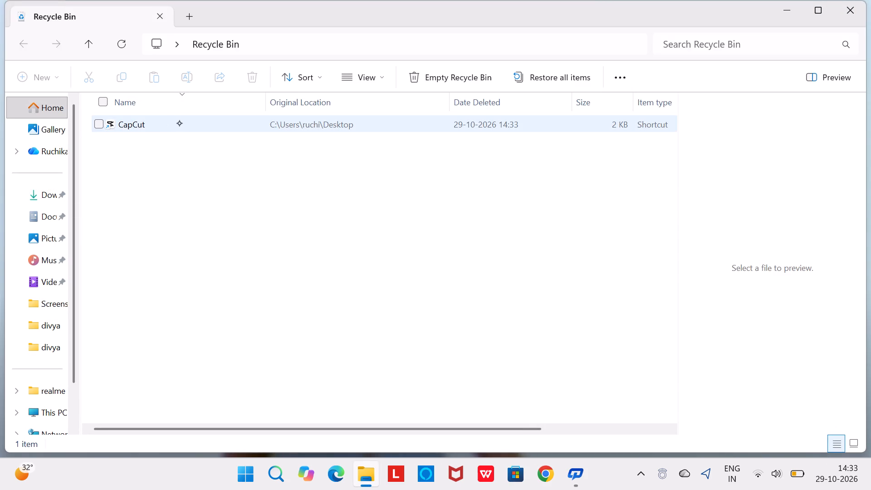
left_click(179, 123)
left_click(259, 78)
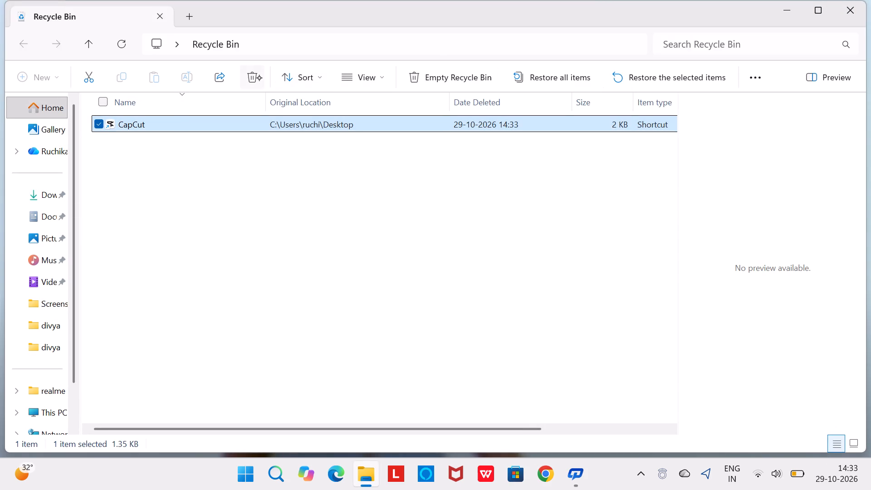
left_click(508, 271)
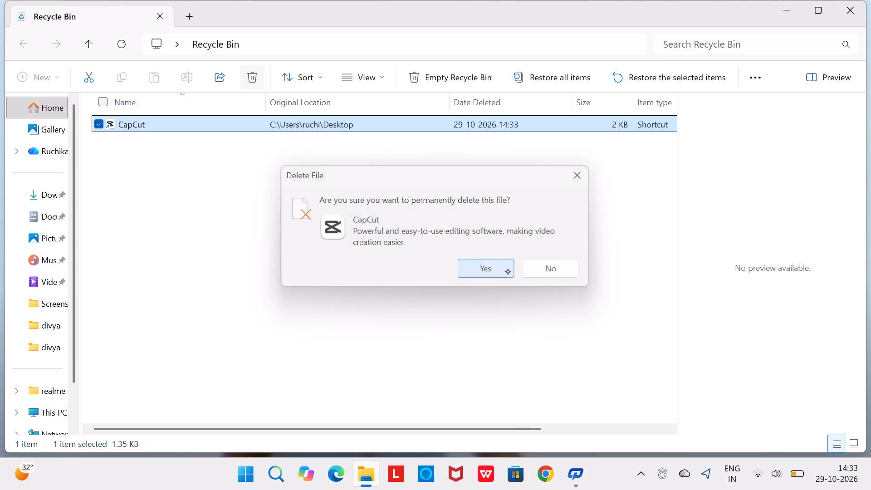
left_click(862, 5)
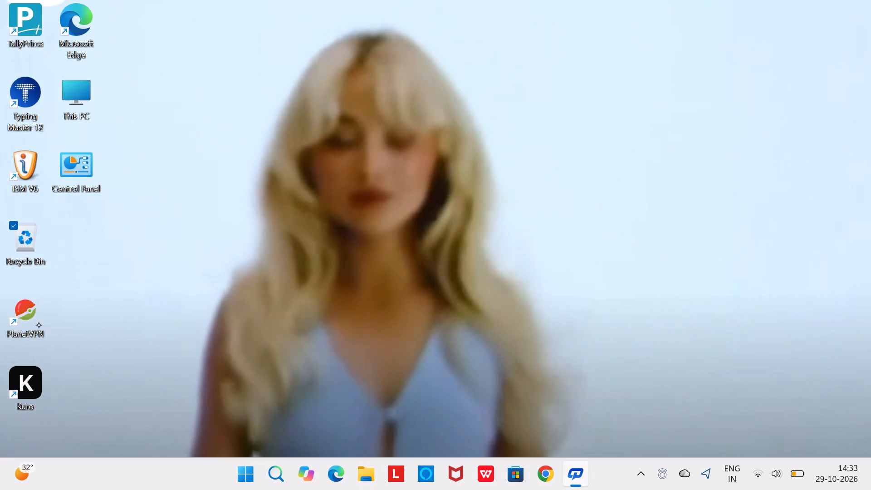
Delete the PlanetVPN shortcut from the desktop.
right_click(36, 323)
right_click(36, 323)
right_click(36, 323)
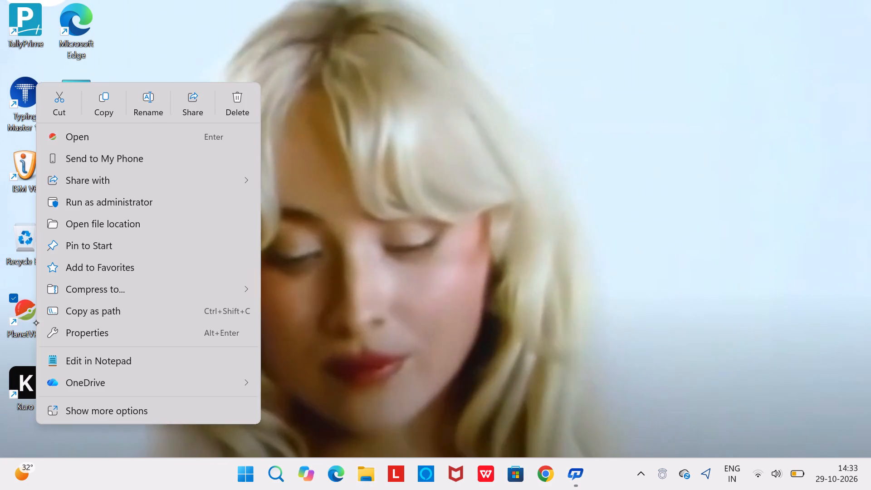
left_click(229, 110)
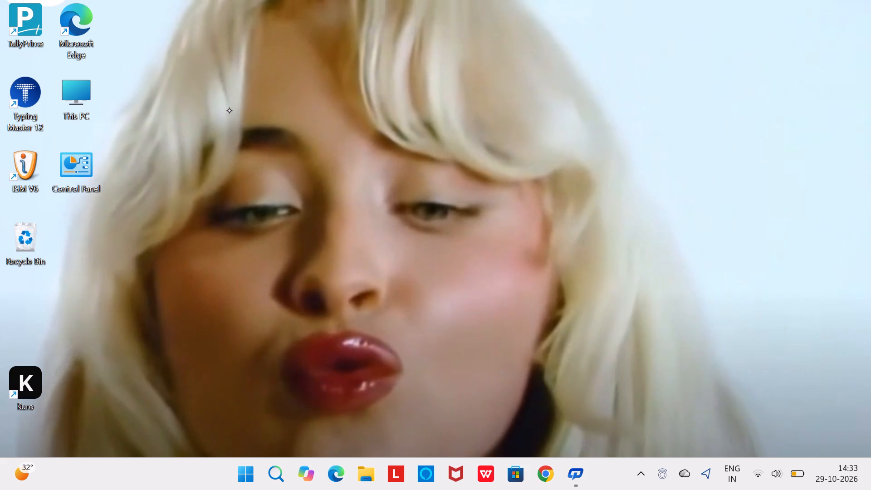
Permanently delete the PlanetVPN shortcut from the Recycle Bin and close the bin.
double_click(46, 244)
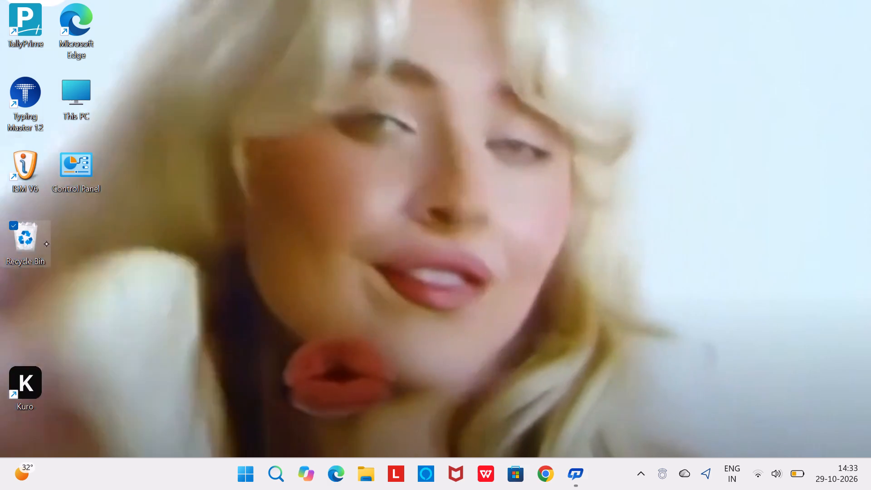
left_click(272, 130)
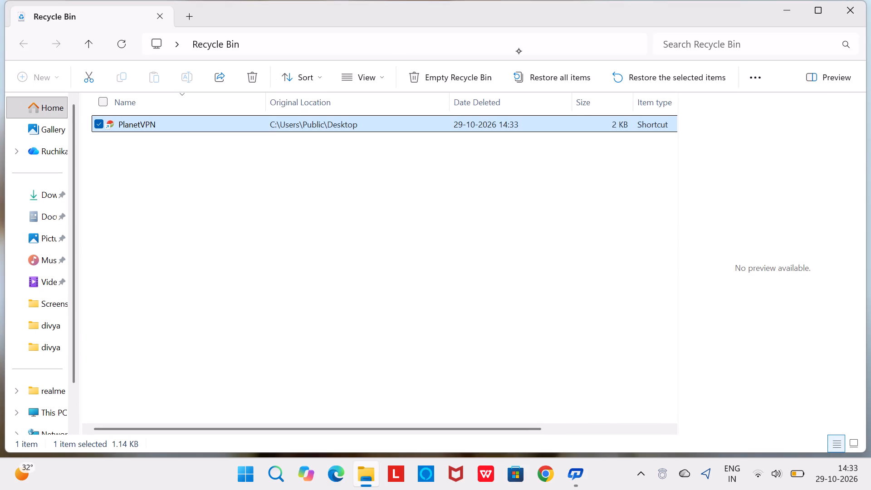
left_click(265, 79)
left_click(246, 85)
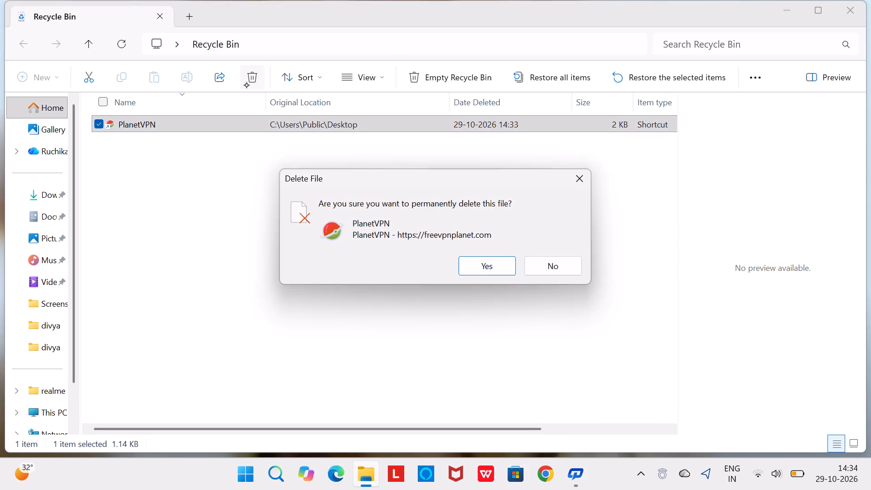
left_click(253, 79)
left_click(498, 273)
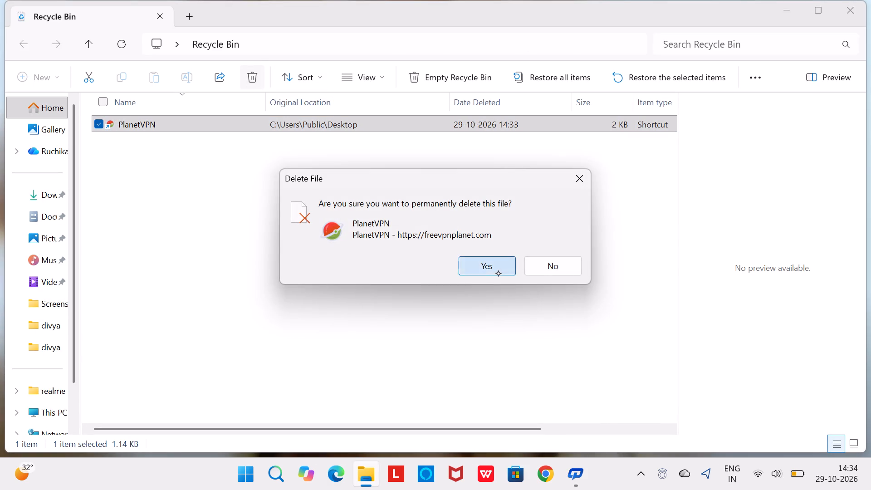
left_click(856, 5)
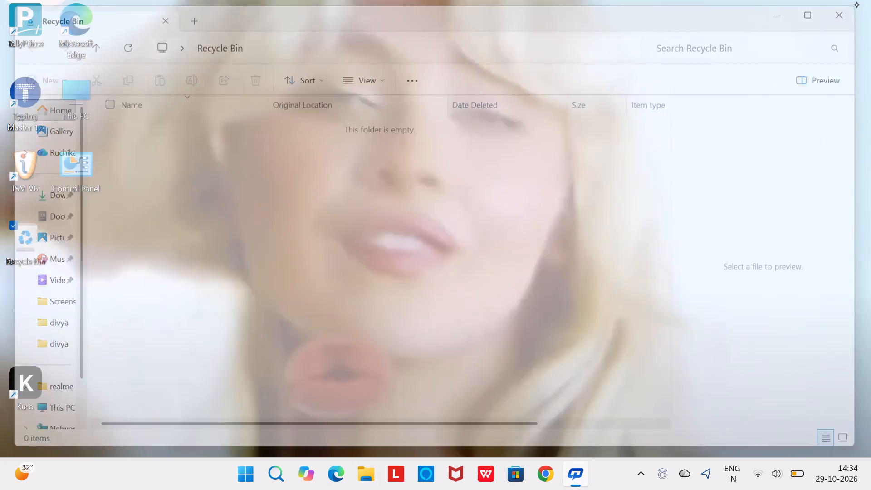
left_click(362, 466)
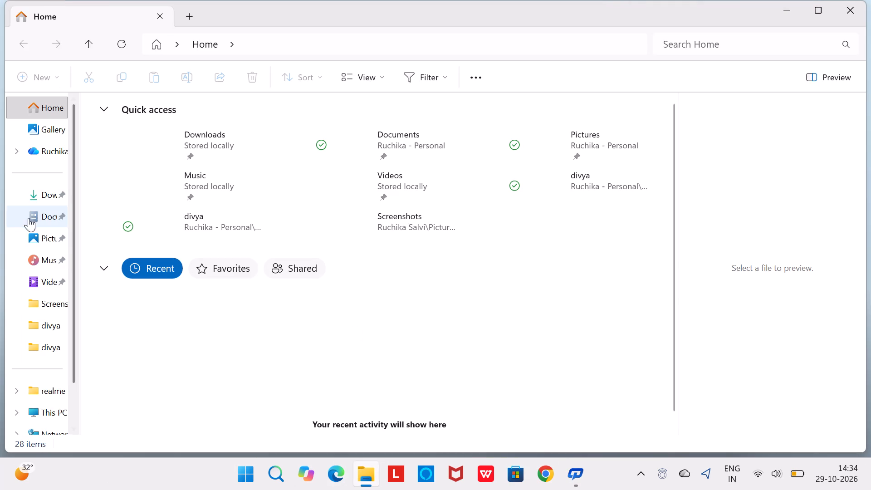
left_click(28, 211)
left_click(37, 193)
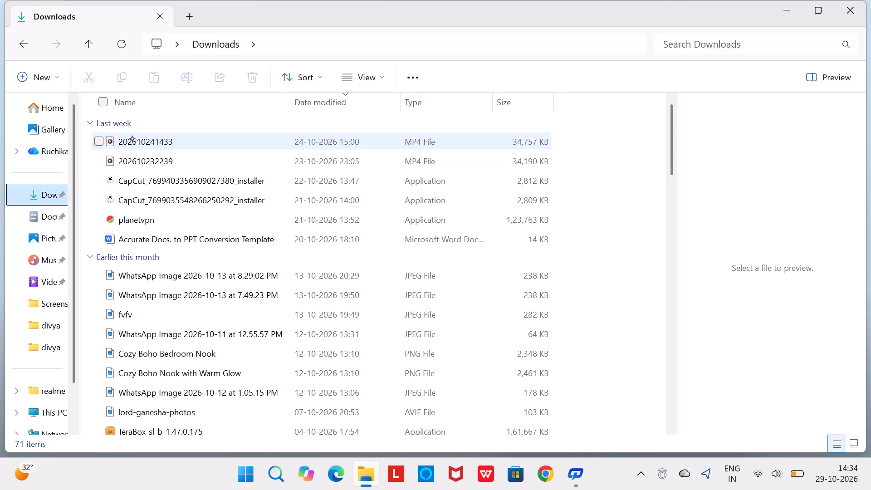
left_click(132, 138)
left_click(140, 158)
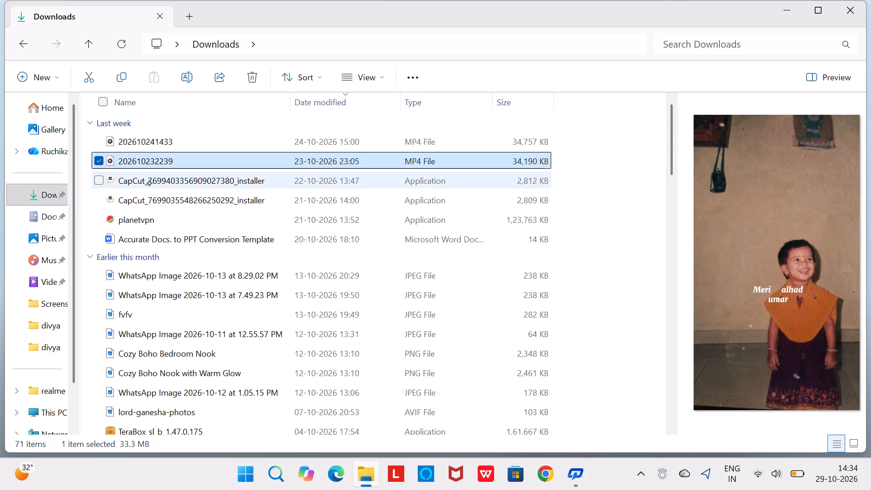
left_click(149, 183)
left_click(101, 201)
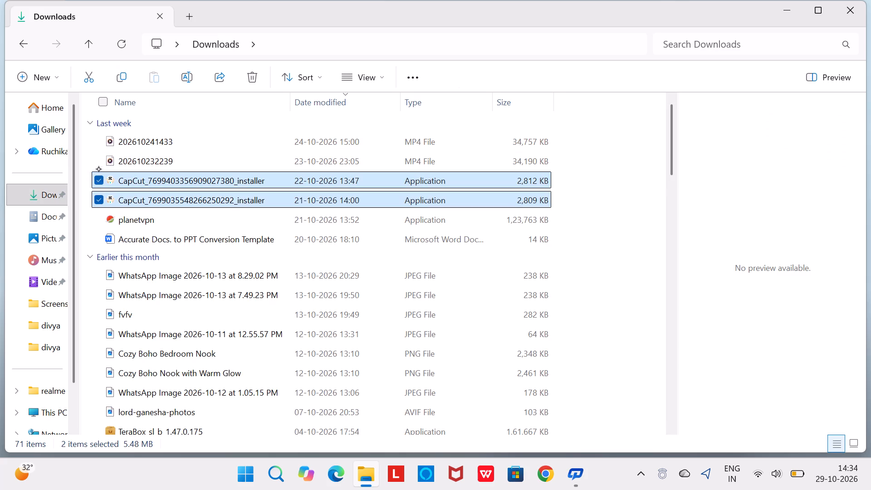
left_click(97, 165)
left_click(102, 141)
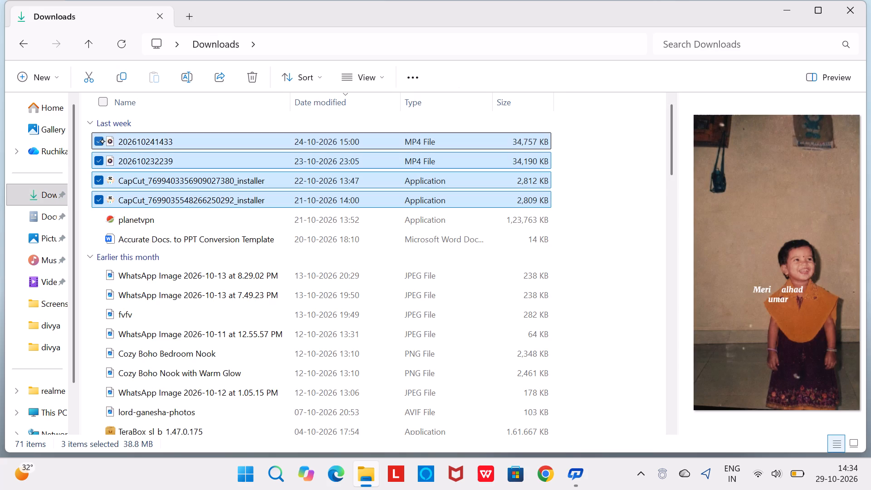
left_click(101, 223)
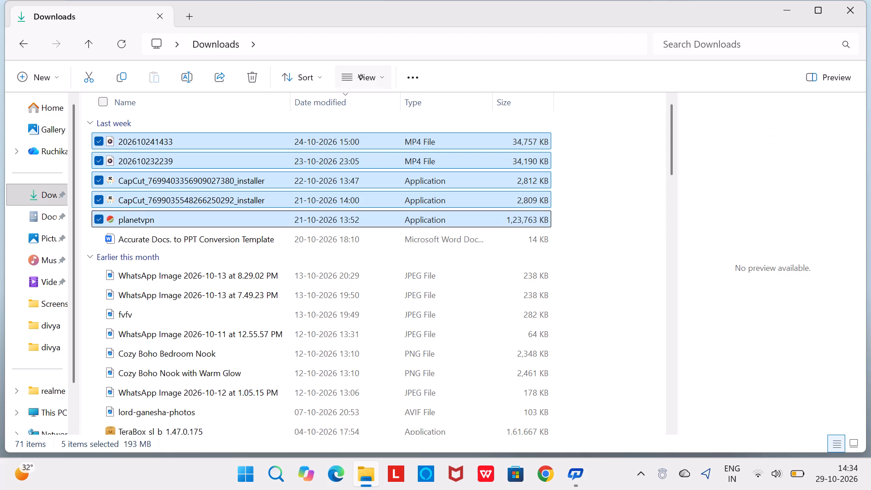
left_click(253, 82)
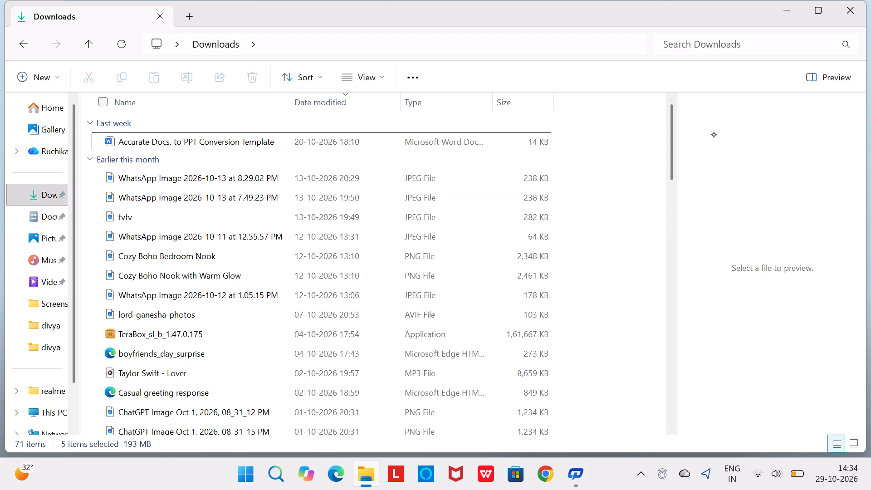
left_click(838, 18)
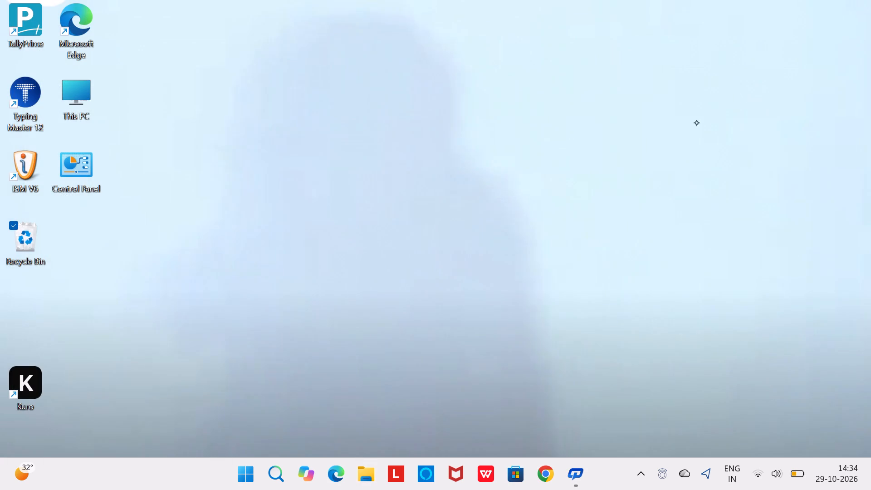
Refresh the desktop.
left_click(657, 141)
right_click(657, 141)
left_click_drag(664, 147, 724, 209)
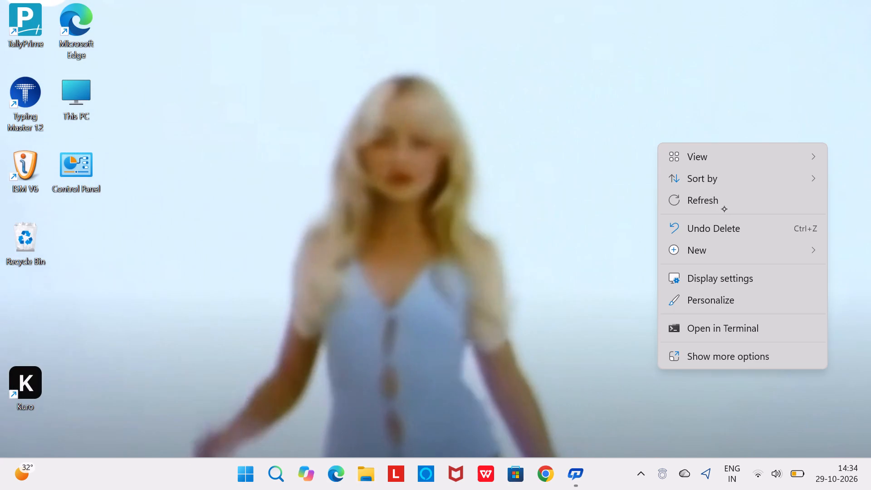
left_click(719, 202)
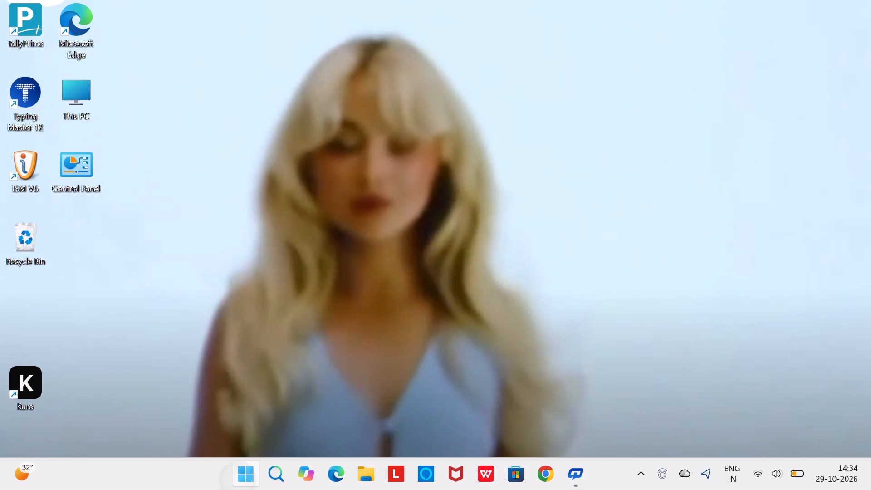